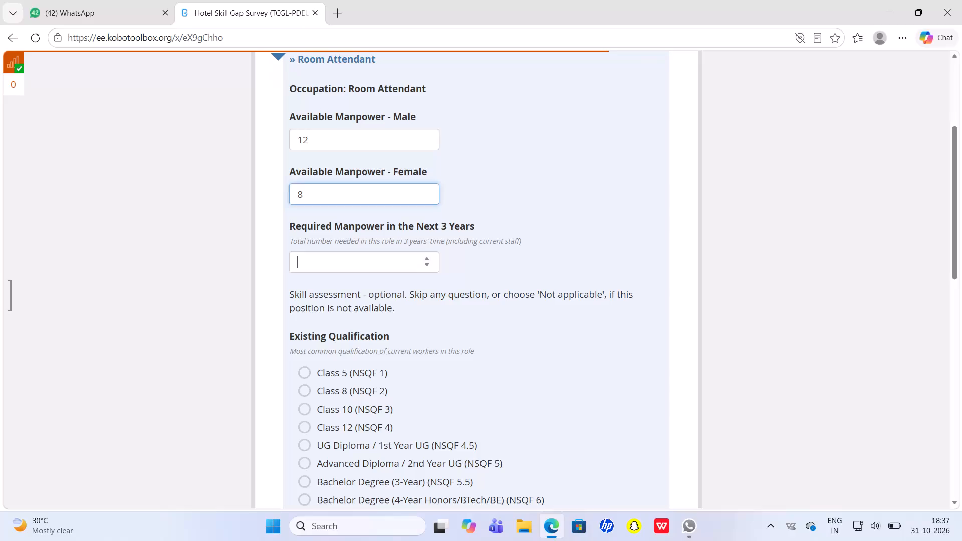
Enter 24 as the Room Attendant manpower required in the next 3 years.
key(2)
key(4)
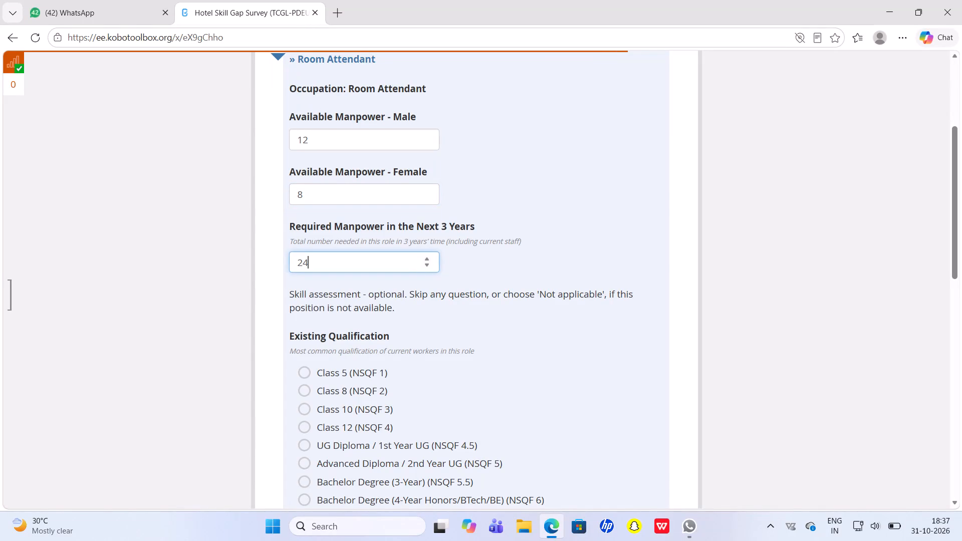
Set the Room Attendant existing qualification to Class 12 (NSQF 4) and the required qualification to Class 10 (NSQF 3).
click(491, 386)
scroll(491, 386, down, 1)
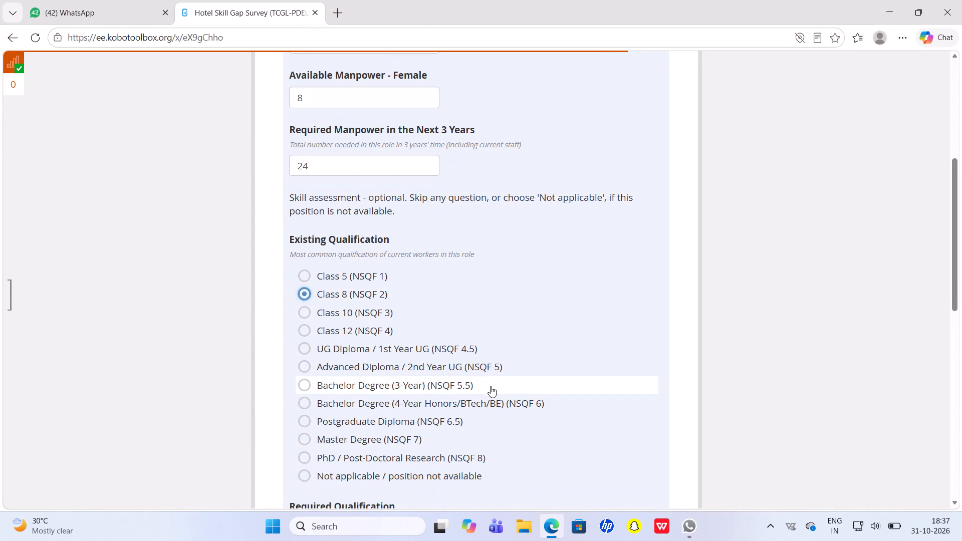
scroll(491, 386, down, 1)
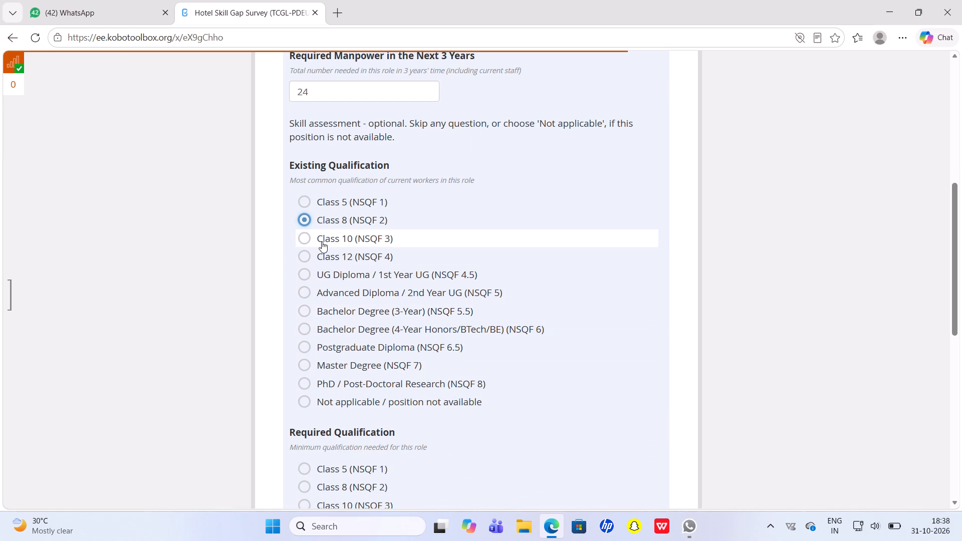
click(306, 257)
scroll(384, 382, down, 1)
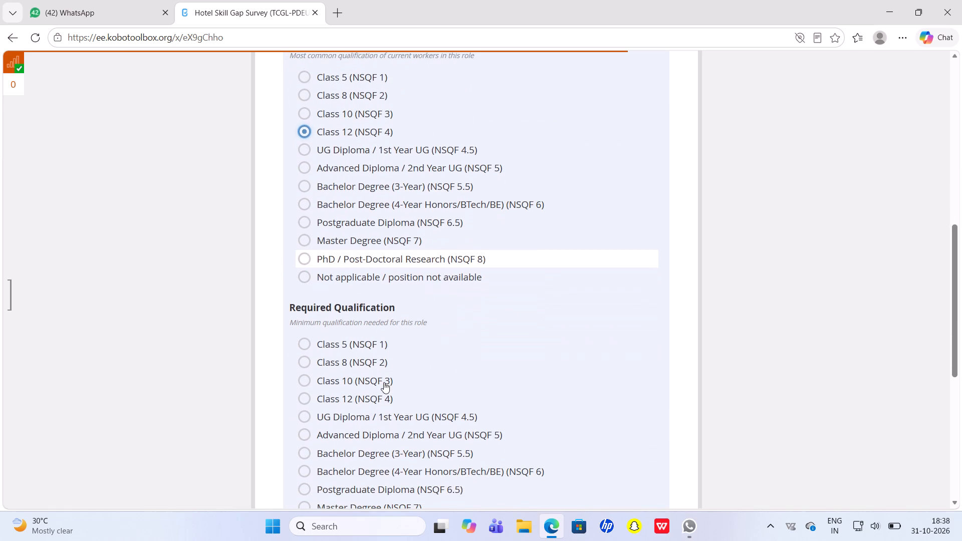
scroll(384, 382, down, 1)
click(303, 382)
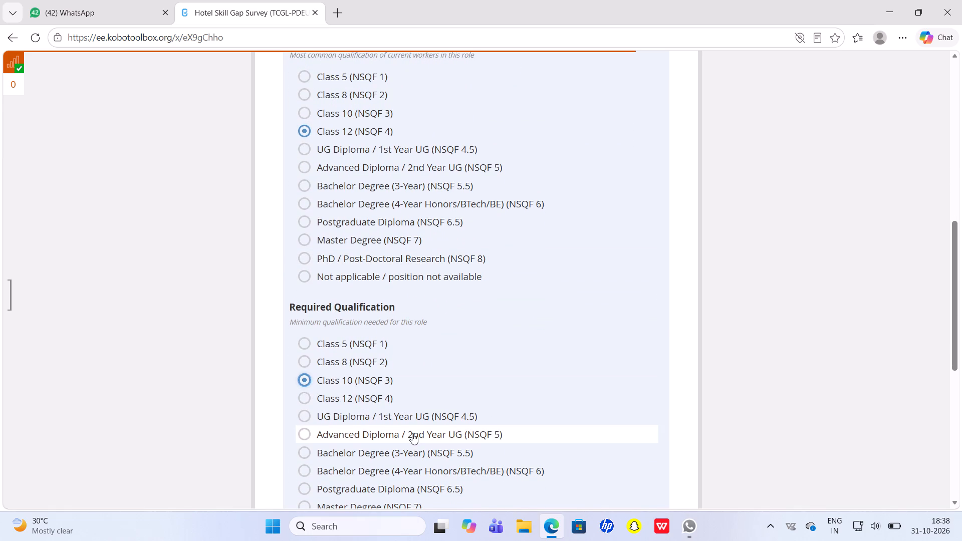
Mark English as the Room Attendant language skill gap and advance to the Laundry page.
scroll(412, 433, down, 3)
scroll(422, 370, down, 1)
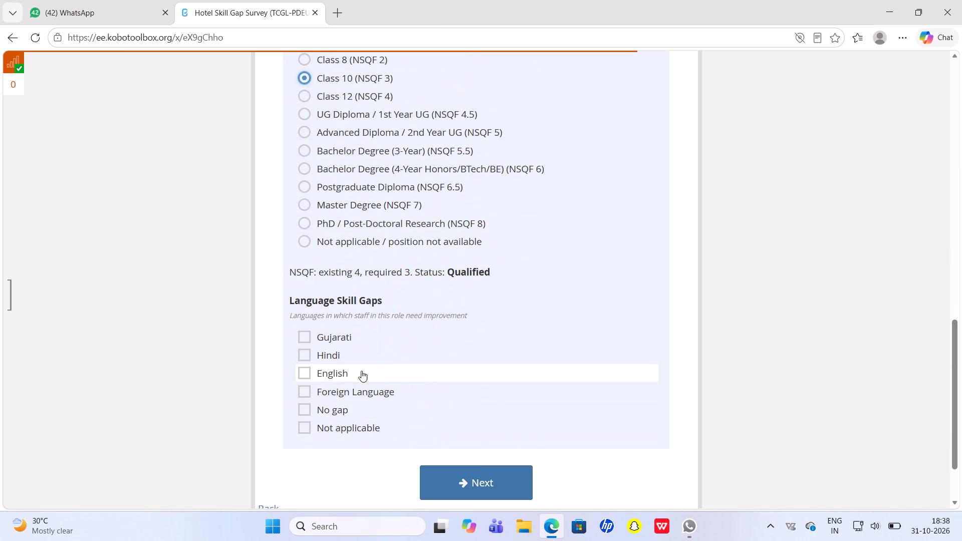
click(308, 374)
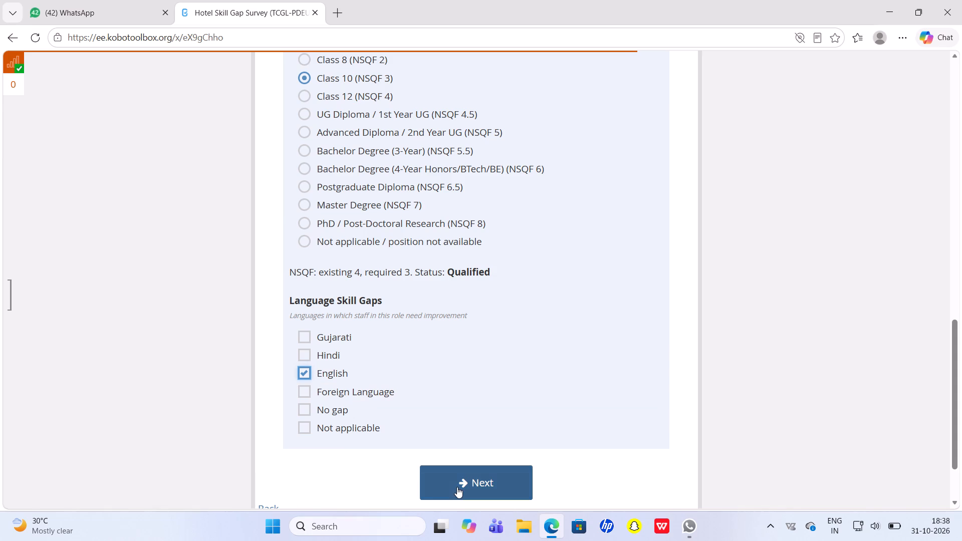
click(457, 487)
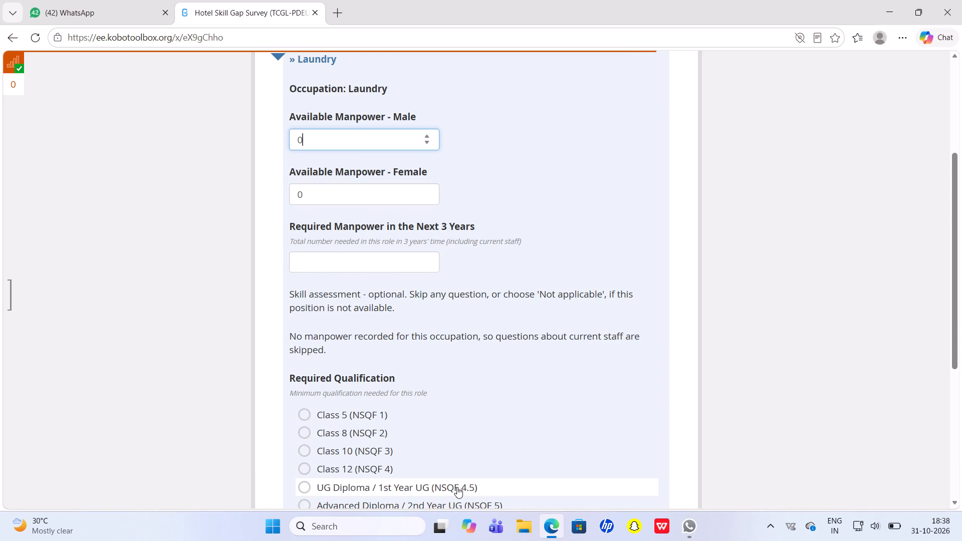
Fill in Laundry manpower with 4 male and 3 female available, and 9 required in the next 3 years.
key(BackSpace)
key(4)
key(Return)
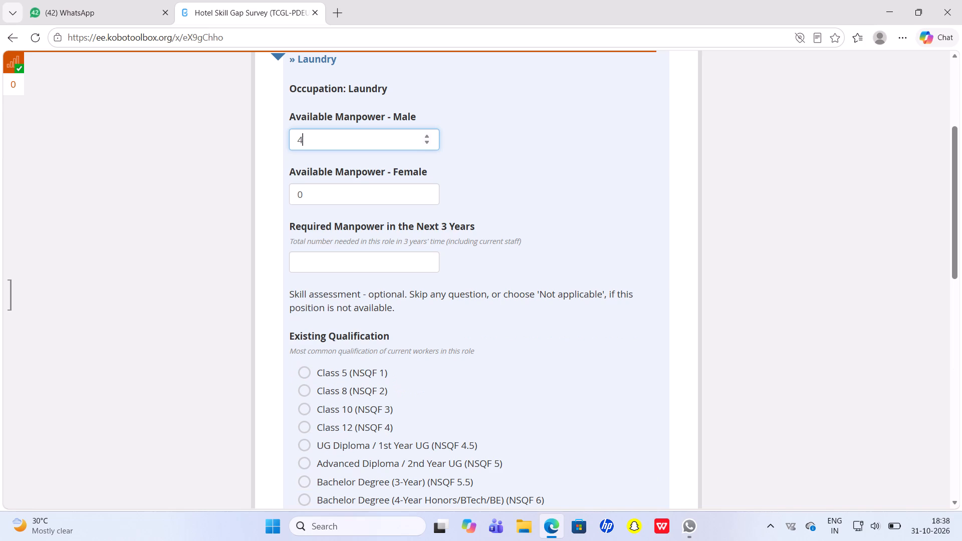
key(Return)
click(409, 196)
key(BackSpace)
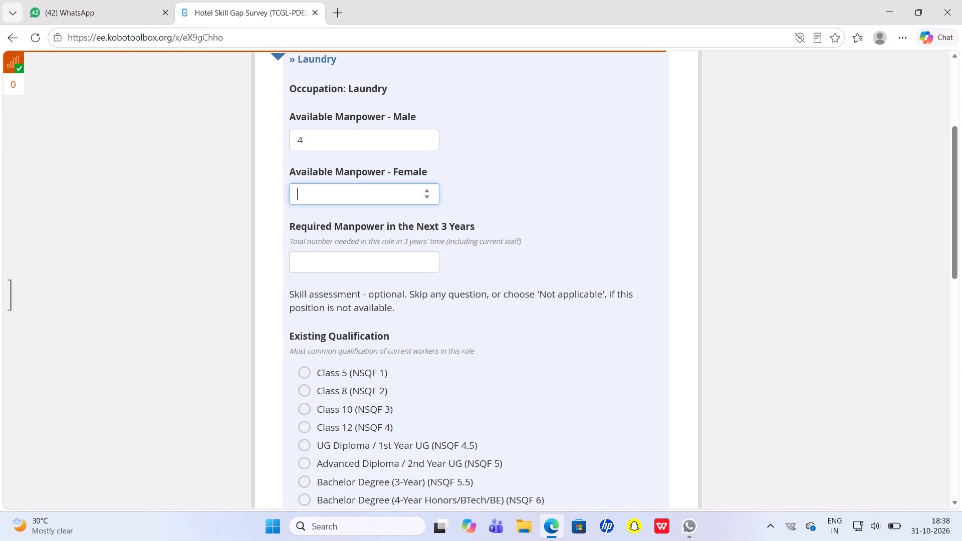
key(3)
click(370, 262)
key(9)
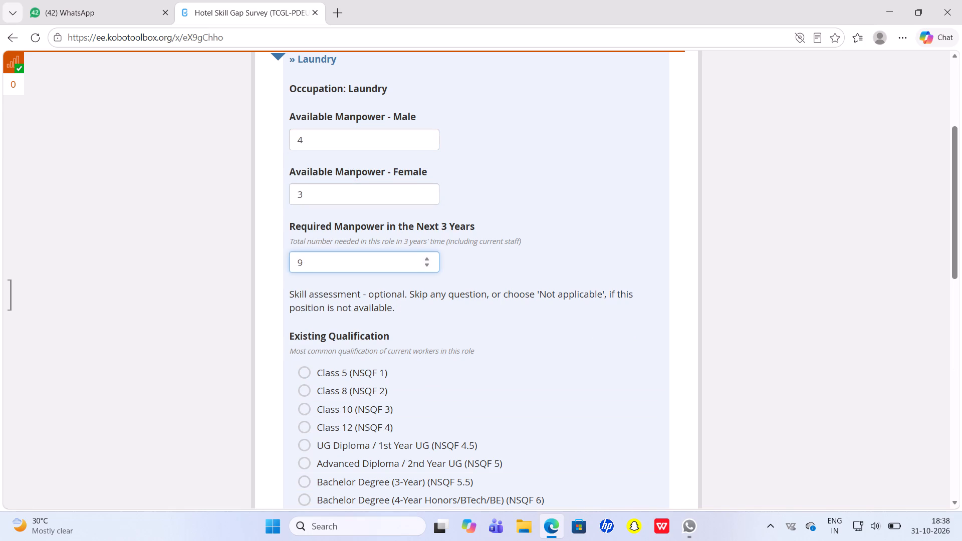
Set the Laundry existing qualification to Class 12 (NSQF 4) and the required qualification to Class 10 (NSQF 3).
click(305, 425)
scroll(305, 425, down, 3)
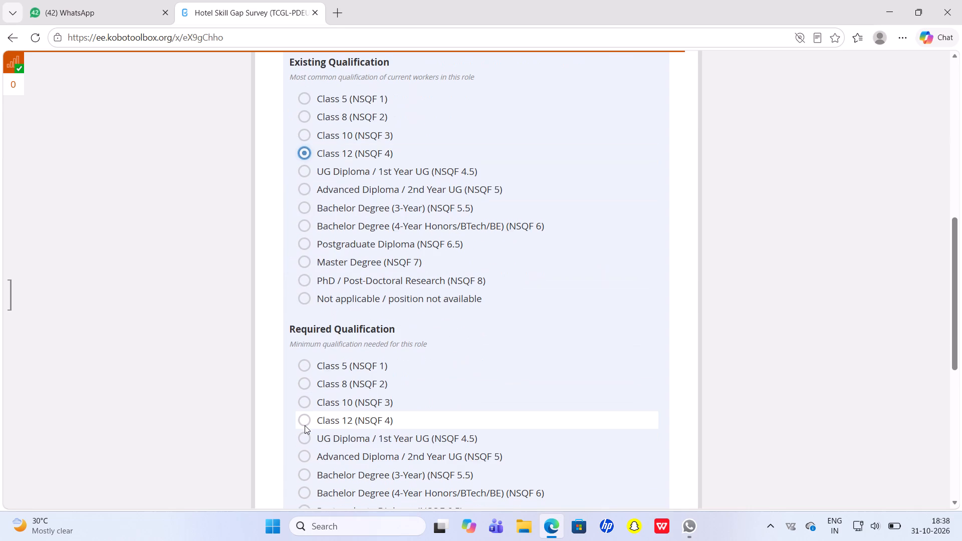
click(307, 397)
Mark English as the Laundry language skill gap and advance to the Driver page.
scroll(307, 397, down, 4)
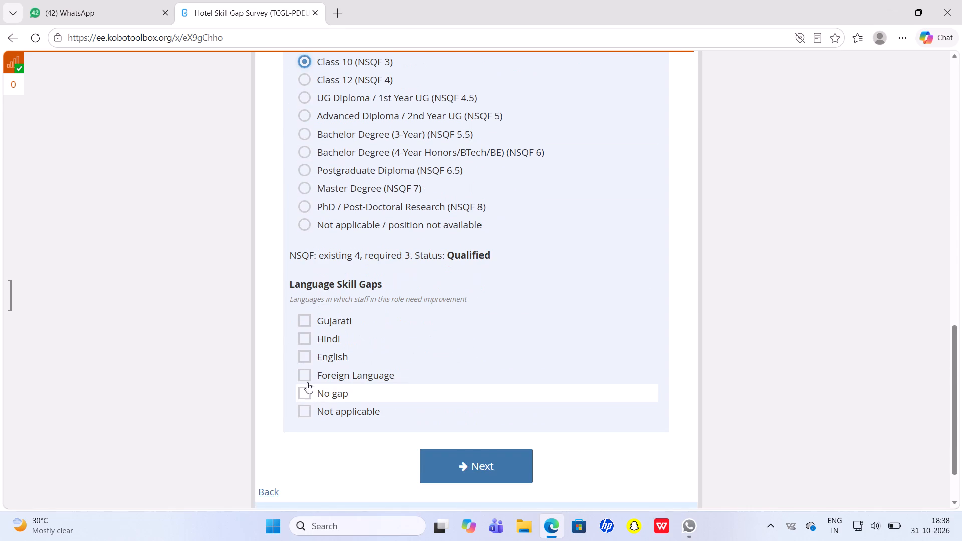
click(307, 361)
click(464, 474)
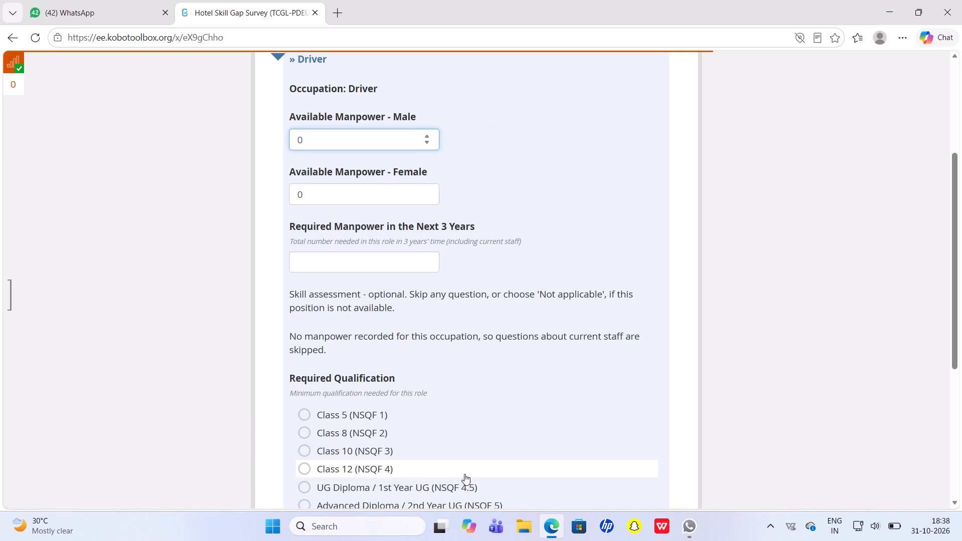
Set the available Driver manpower to 9 male and 3 female.
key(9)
key(BackSpace)
key(BackSpace)
key(BackSpace)
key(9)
click(378, 201)
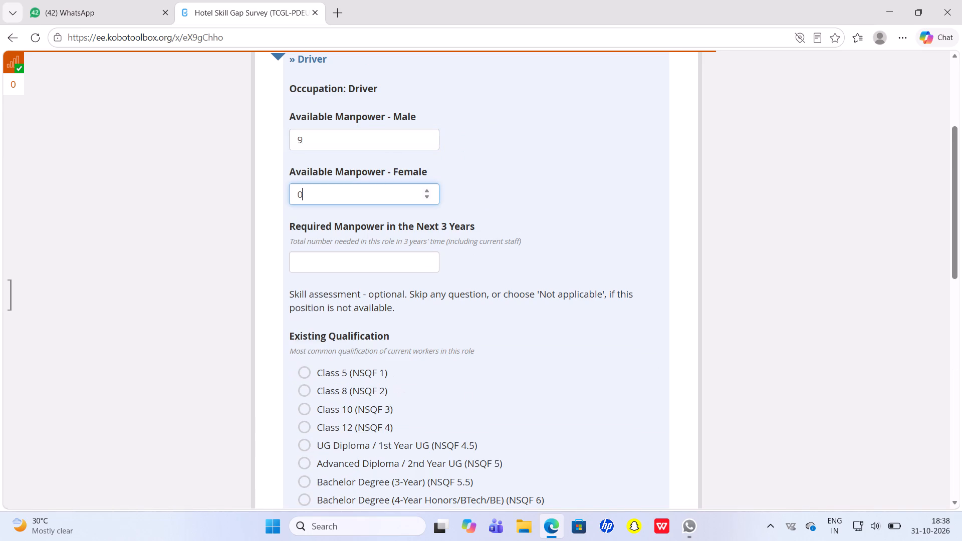
key(BackSpace)
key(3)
Enter 15 as the Driver manpower required in the next 3 years.
click(343, 257)
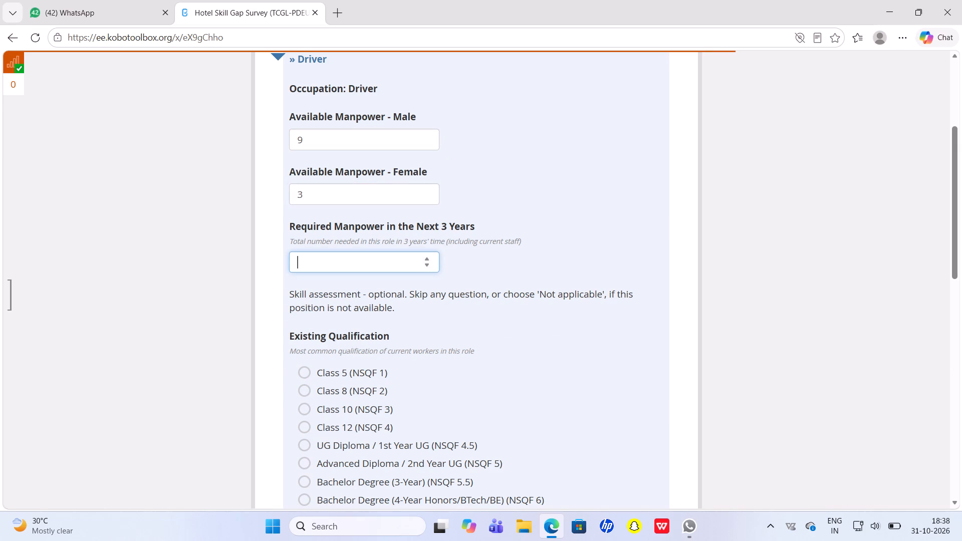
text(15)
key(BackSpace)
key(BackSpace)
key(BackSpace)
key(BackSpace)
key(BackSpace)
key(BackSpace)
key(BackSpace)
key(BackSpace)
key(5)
Set the Driver existing qualification to Class 12 (NSQF 4) and the required qualification to Class 10 (NSQF 3).
click(305, 426)
scroll(305, 426, down, 3)
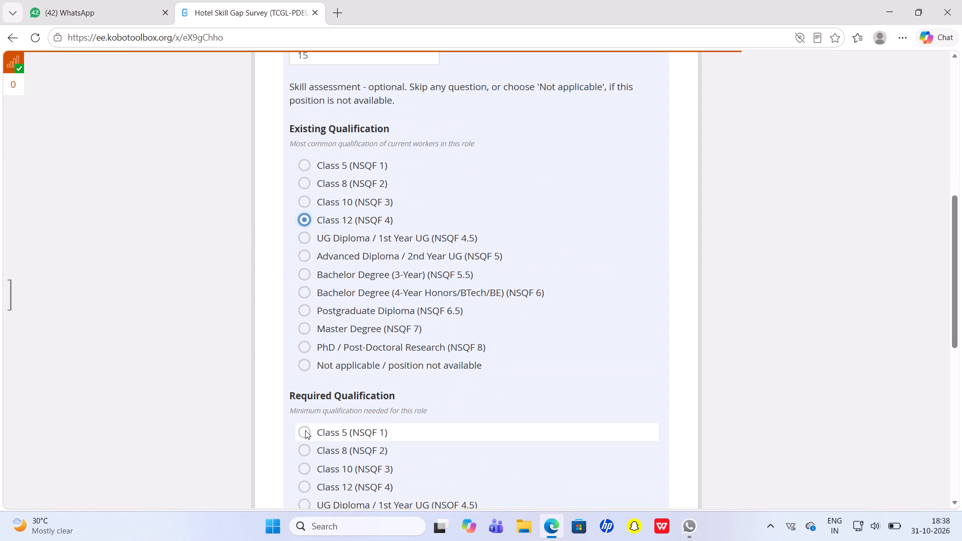
click(303, 466)
Mark English as the Driver language skill gap and advance to the Security page.
scroll(303, 466, down, 3)
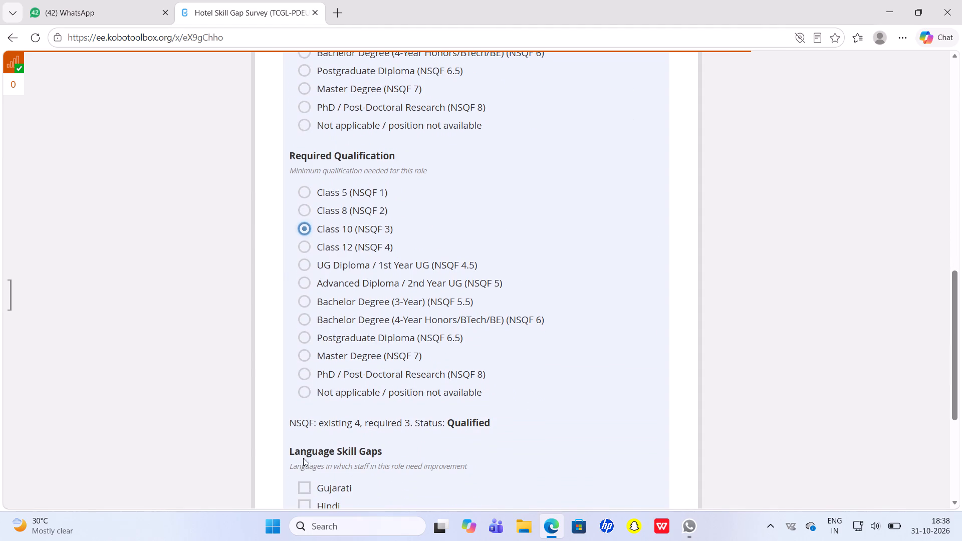
scroll(305, 479, down, 1)
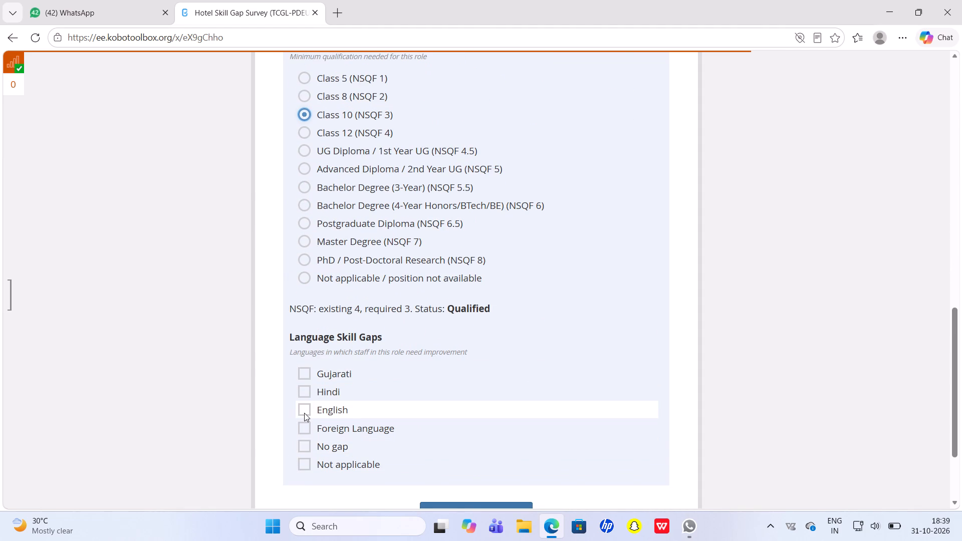
click(304, 413)
scroll(304, 413, down, 2)
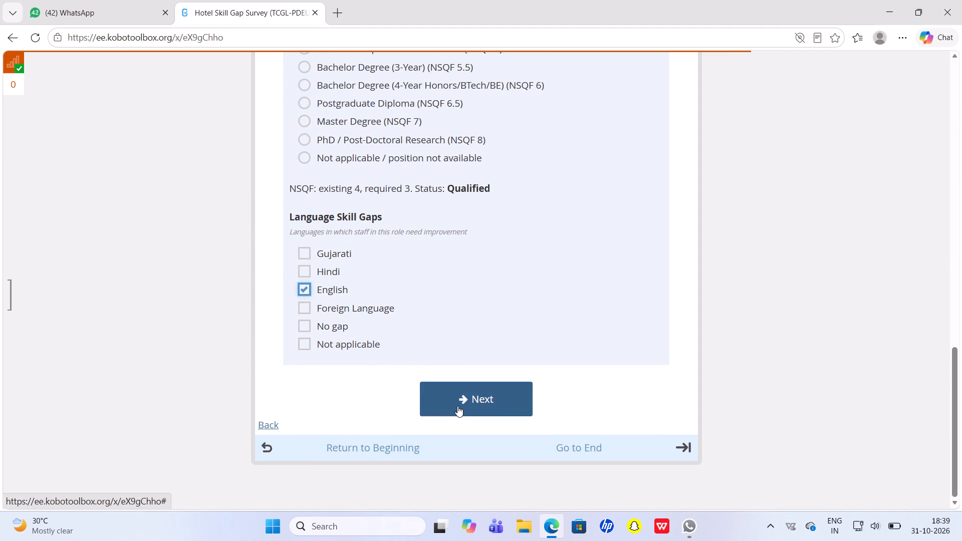
click(457, 406)
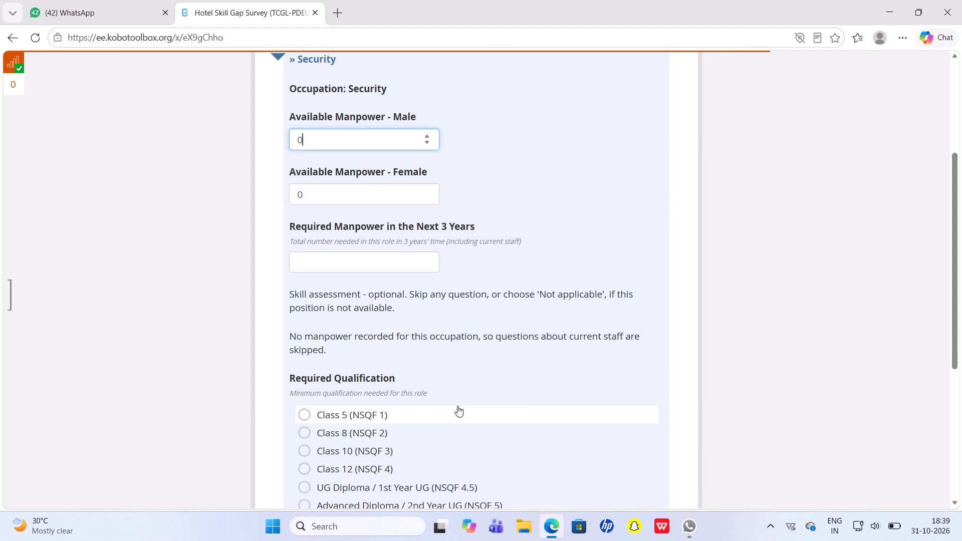
Set the Security available manpower to 9 male and 2 female, with 11 required in the next 3 years.
key(BackSpace)
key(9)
key(BackSpace)
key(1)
key(BackSpace)
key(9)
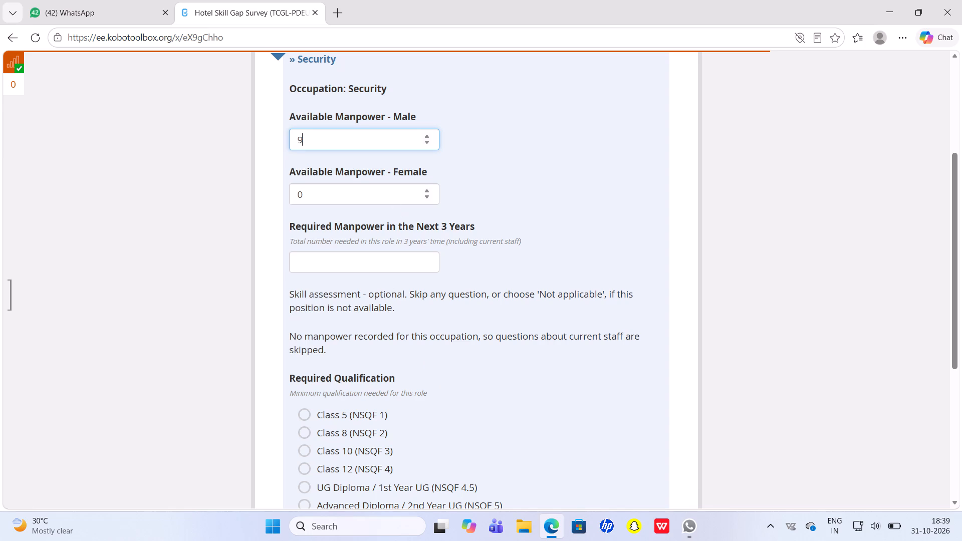
click(392, 198)
key(BackSpace)
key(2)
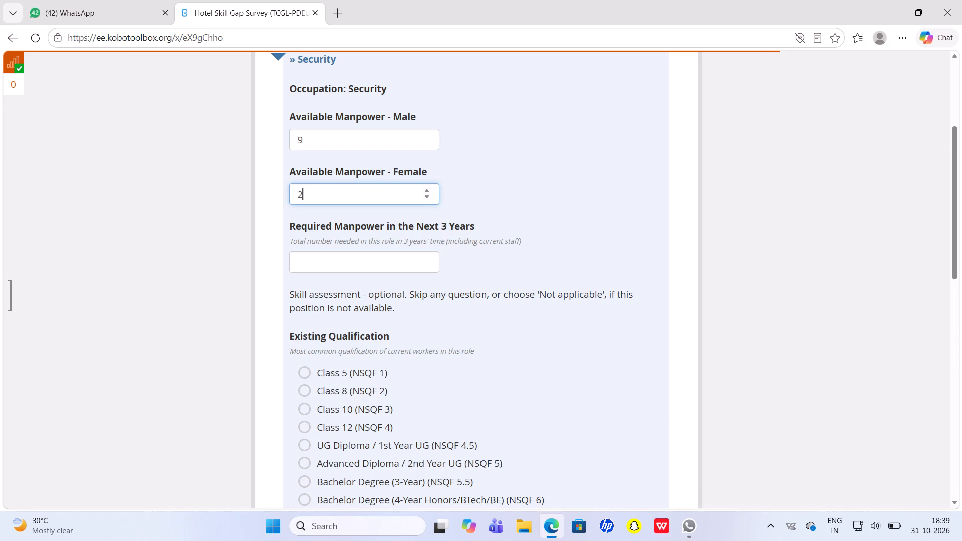
click(321, 264)
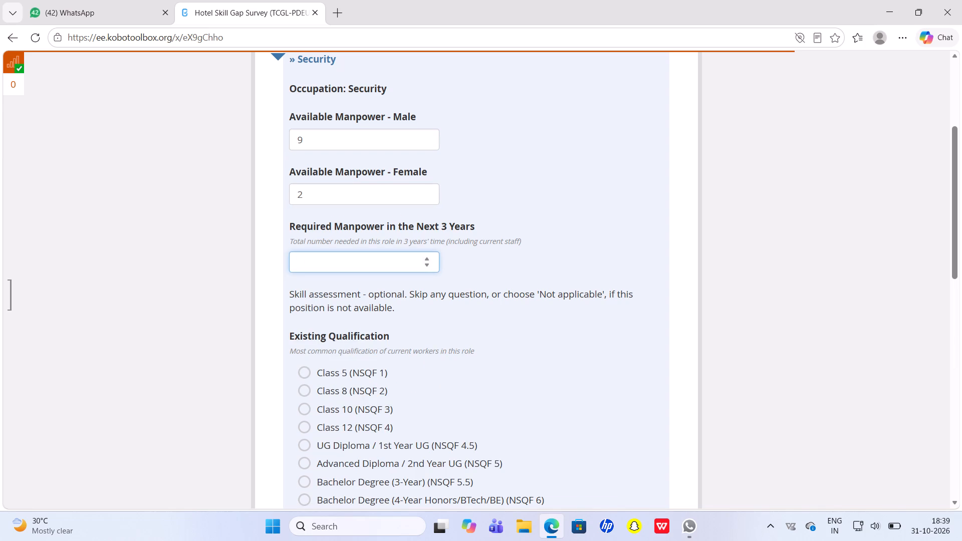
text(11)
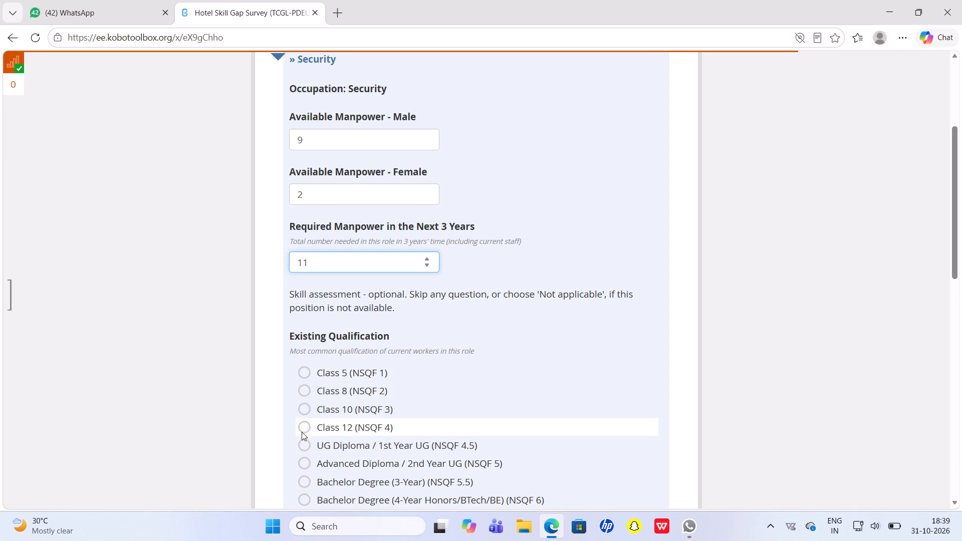
Set the Security existing qualification to Class 12 (NSQF 4) and the required qualification to Class 10 (NSQF 3).
click(302, 429)
scroll(302, 429, down, 4)
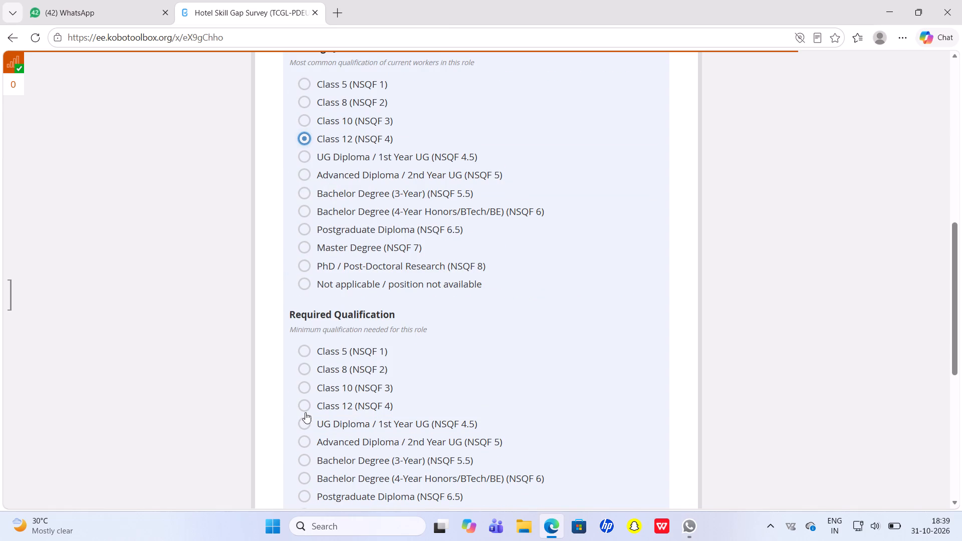
click(306, 392)
Mark English as the Security language skill gap and advance to the Electrician page.
scroll(306, 392, down, 3)
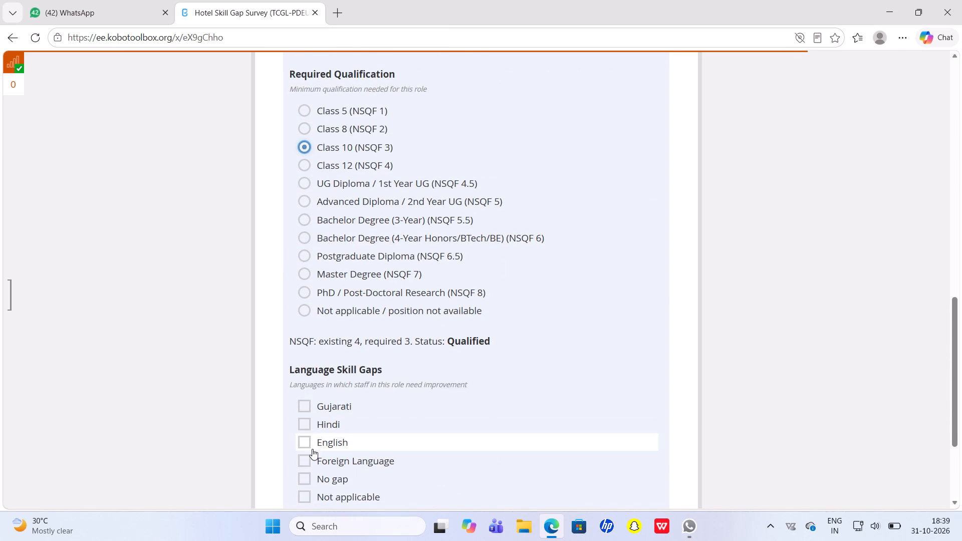
click(304, 441)
scroll(304, 441, down, 3)
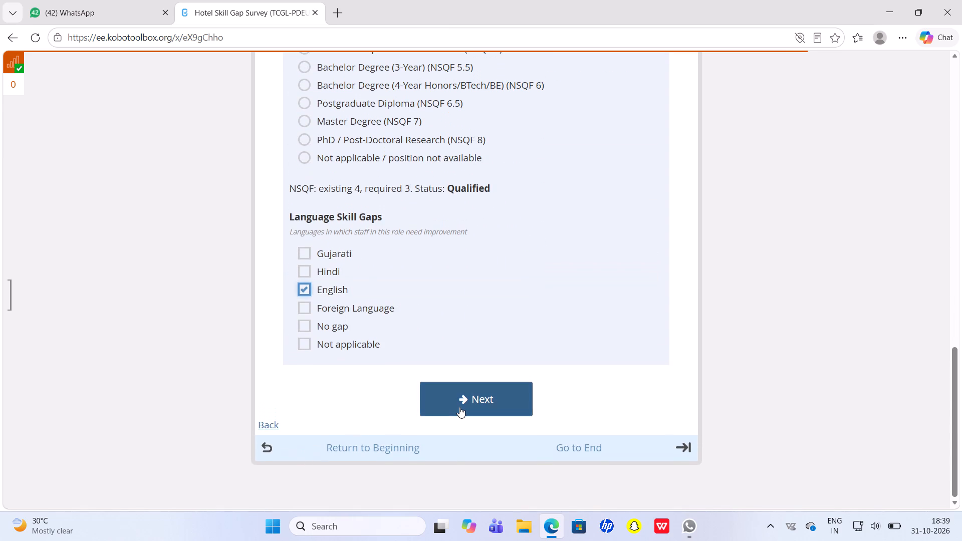
click(459, 407)
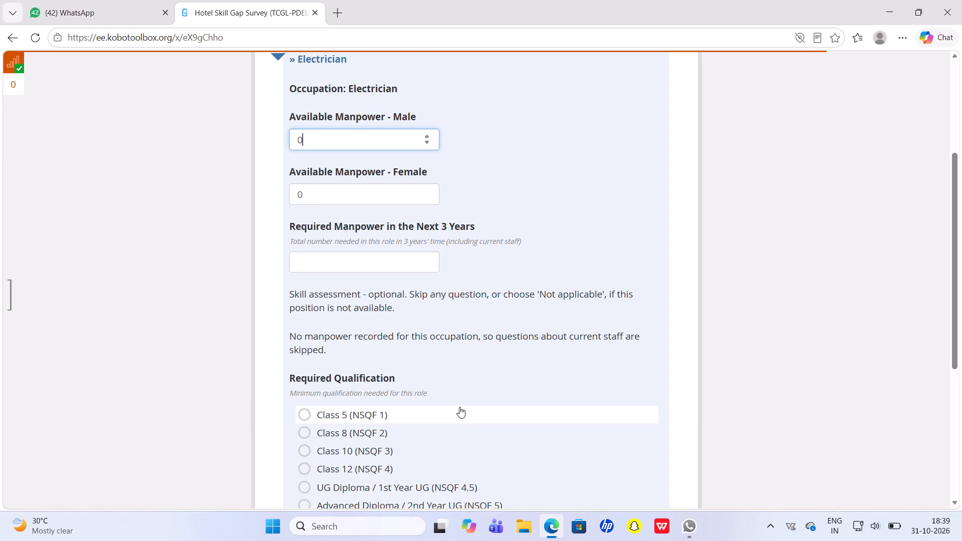
Set the Electrician available manpower to 3 male and 1 female, with 5 required in the next 3 years.
key(BackSpace)
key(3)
click(372, 195)
key(BackSpace)
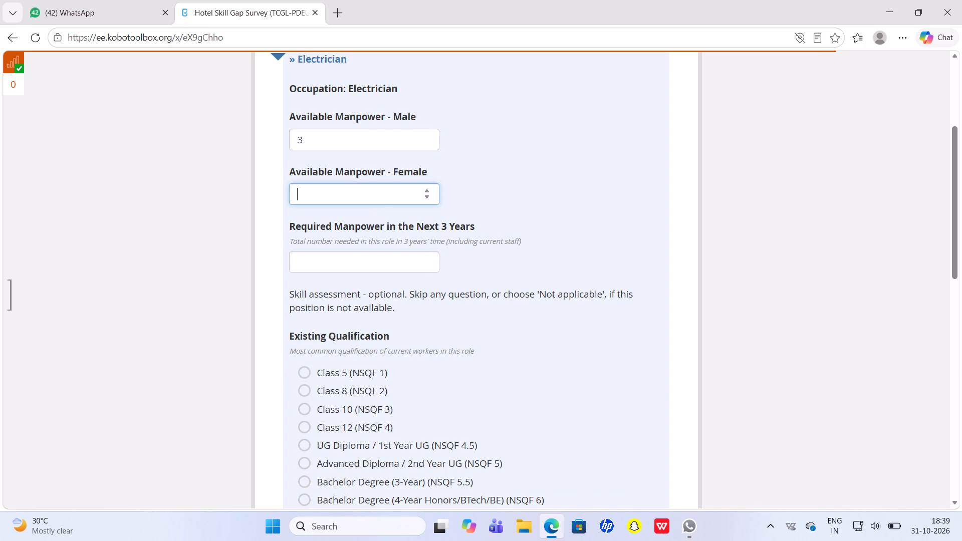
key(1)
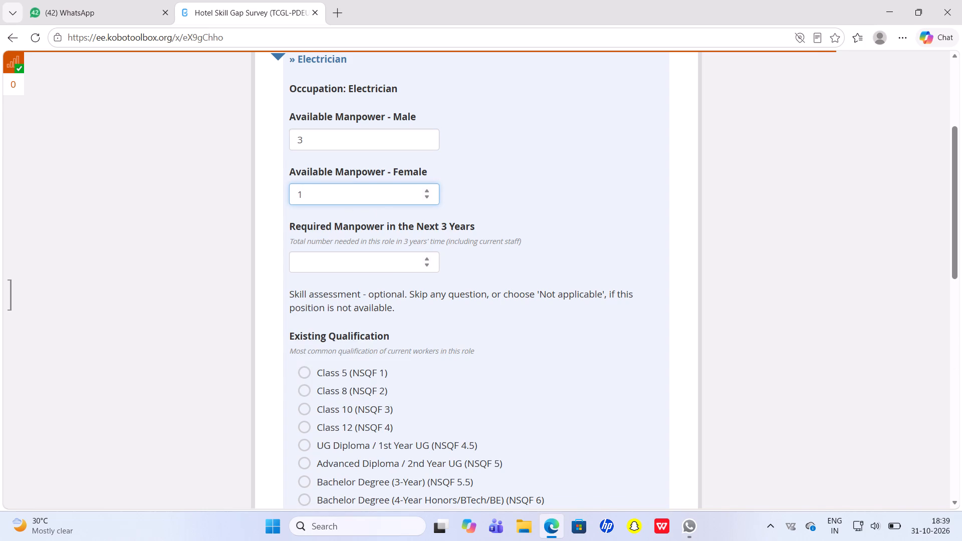
click(319, 262)
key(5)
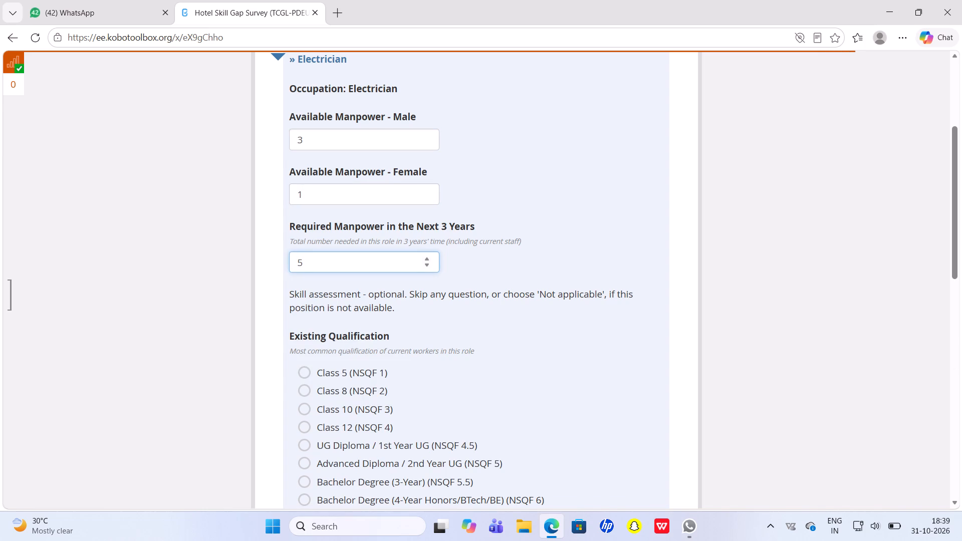
Set both the existing and required Electrician qualifications to Bachelor Degree (4-Year Honors/BTech/BE) (NSQF 6).
click(302, 497)
scroll(302, 497, down, 4)
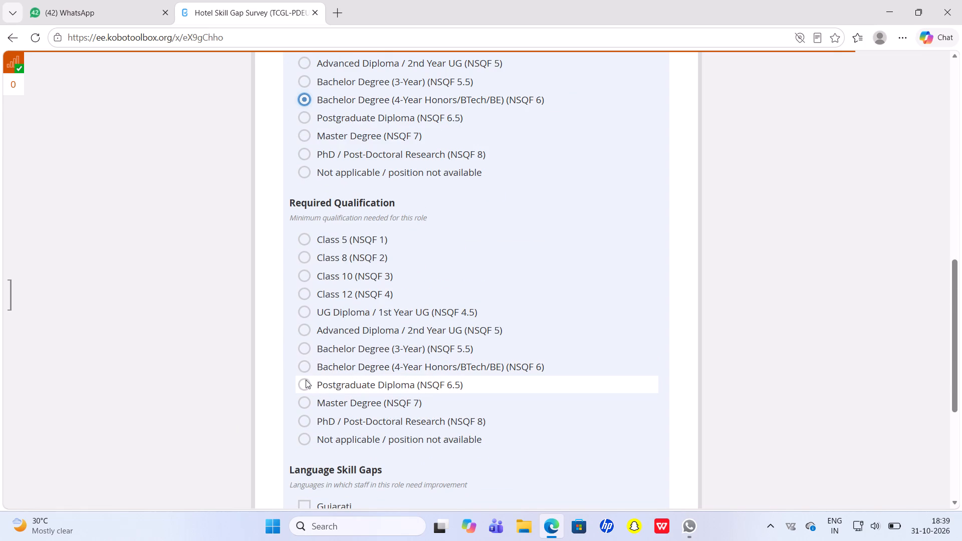
click(307, 365)
Mark English as the Electrician language skill gap and advance to the Manager page.
scroll(307, 365, down, 3)
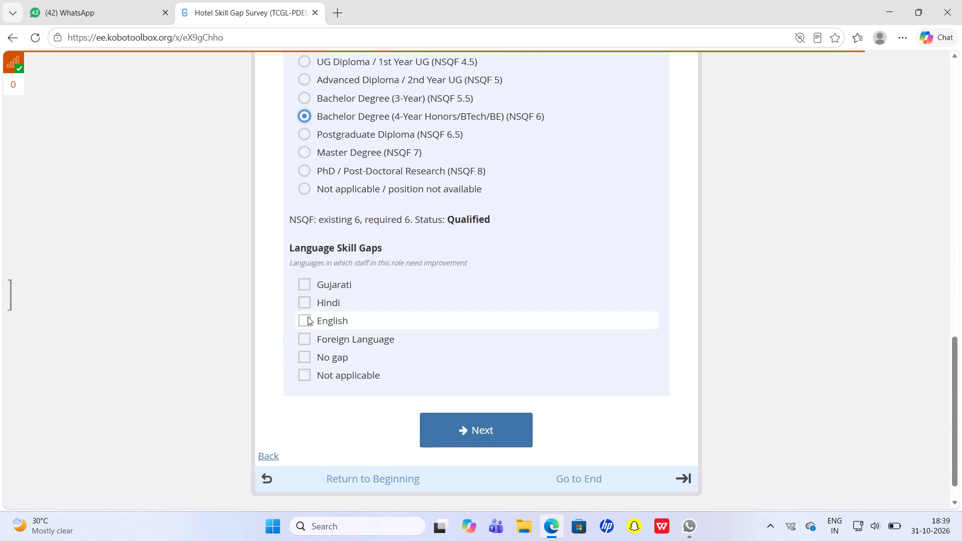
click(304, 314)
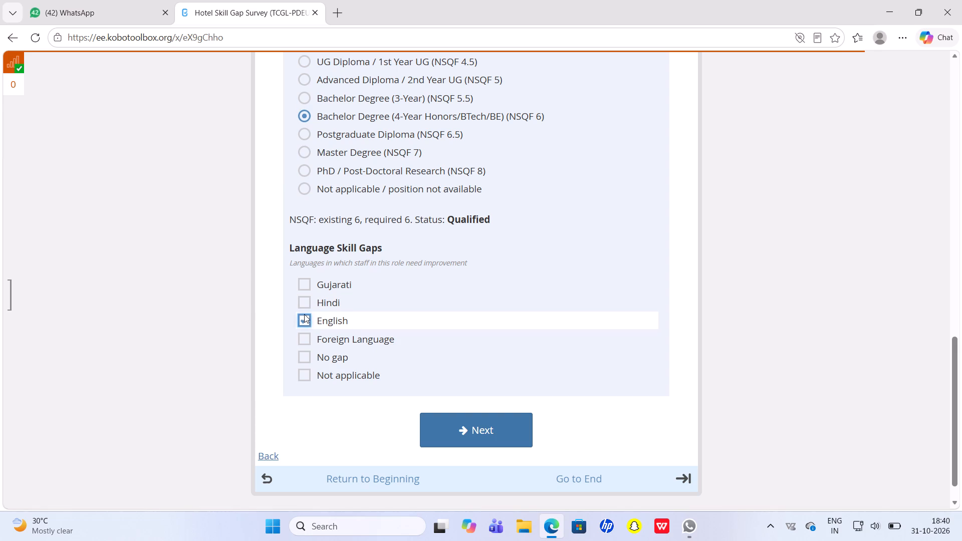
click(431, 422)
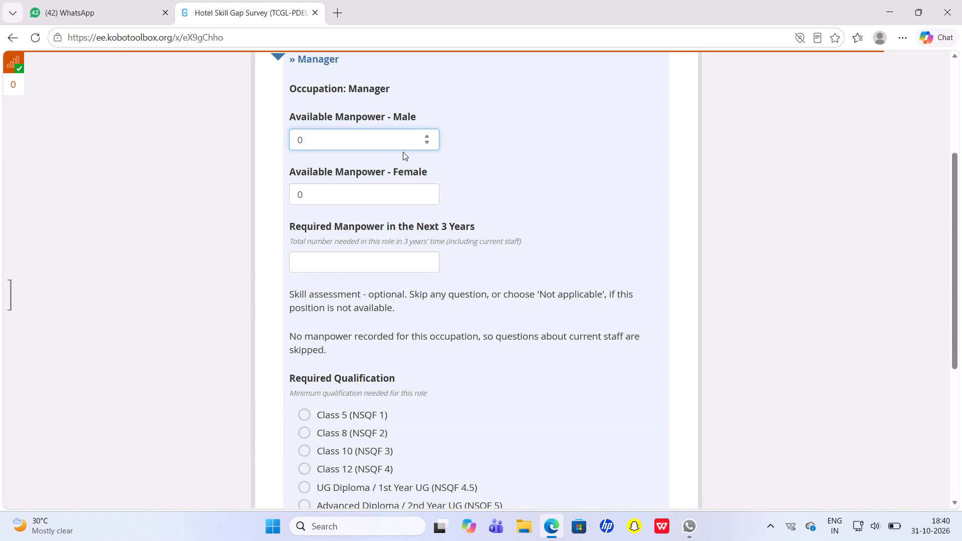
Set the Manager available manpower to 7 male and 5 female, with 15 required in the next 3 years.
key(BackSpace)
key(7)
click(339, 186)
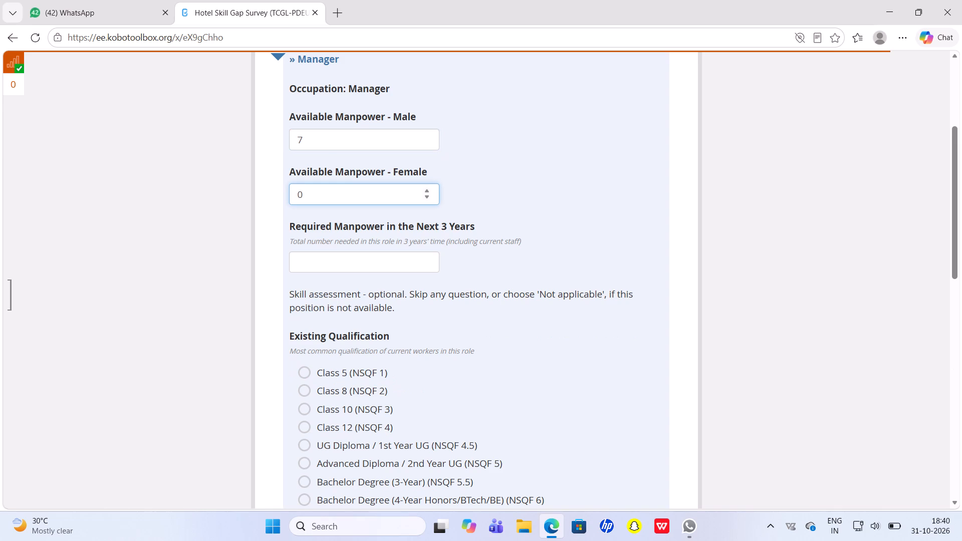
key(BackSpace)
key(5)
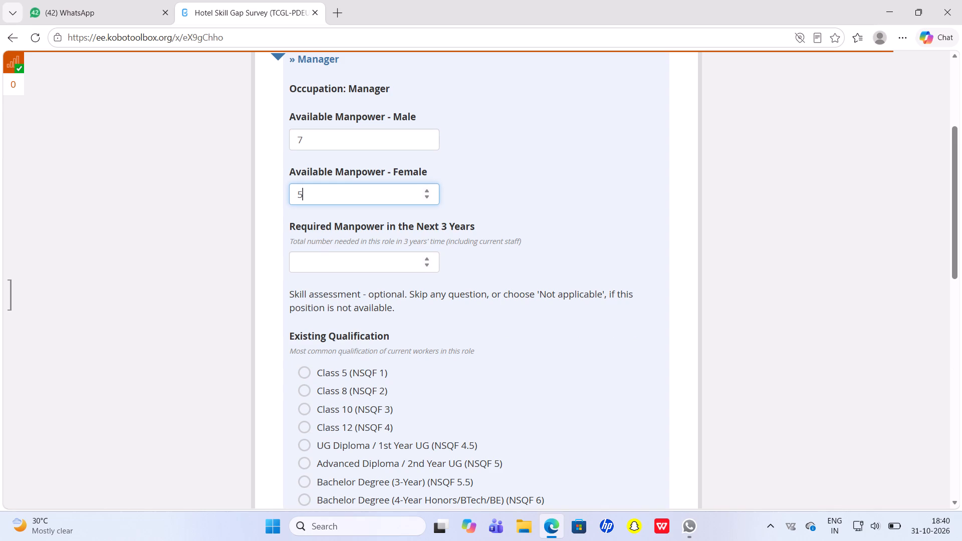
click(314, 260)
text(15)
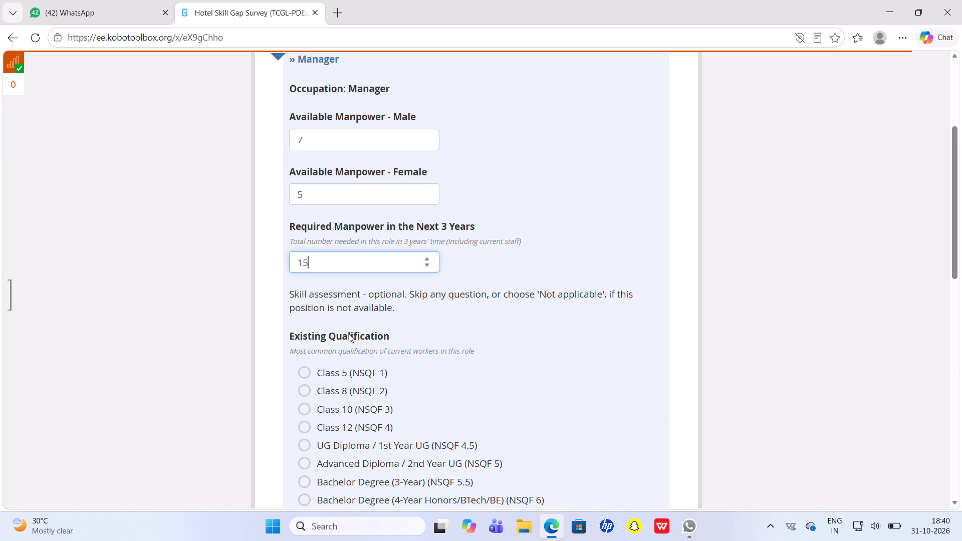
Set the Manager existing qualification to Bachelor Degree (3-Year) (NSQF 5.5) and the required qualification to Postgraduate Diploma (NSQF 6.5).
scroll(350, 461, down, 3)
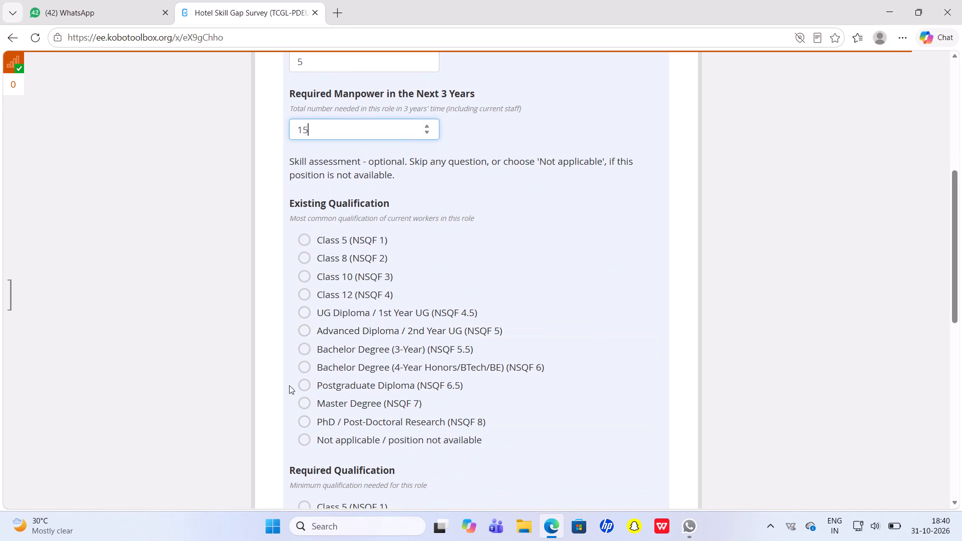
click(300, 346)
scroll(300, 346, down, 1)
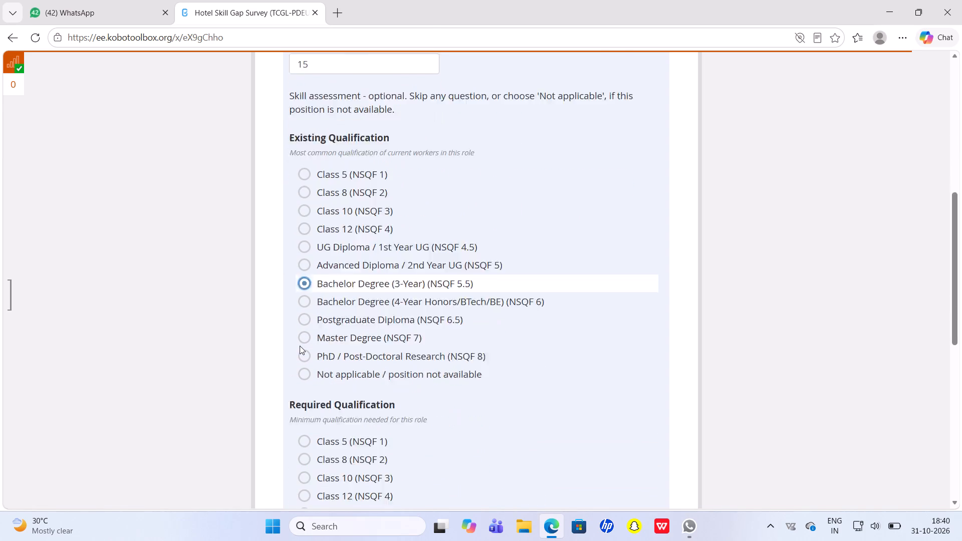
scroll(300, 346, down, 1)
click(305, 457)
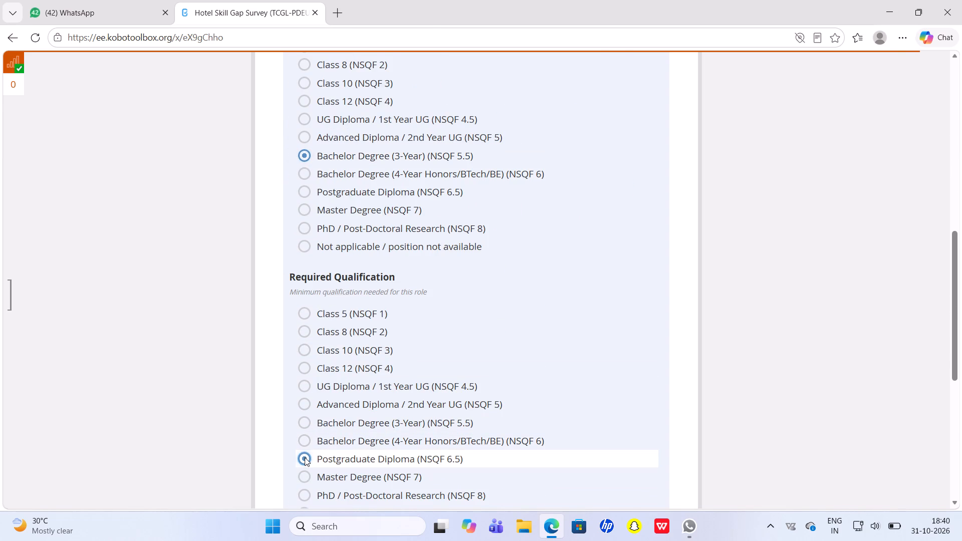
Mark English as the Manager language skill gap and advance past the manpower check to Section E: Suggestions.
scroll(305, 457, down, 3)
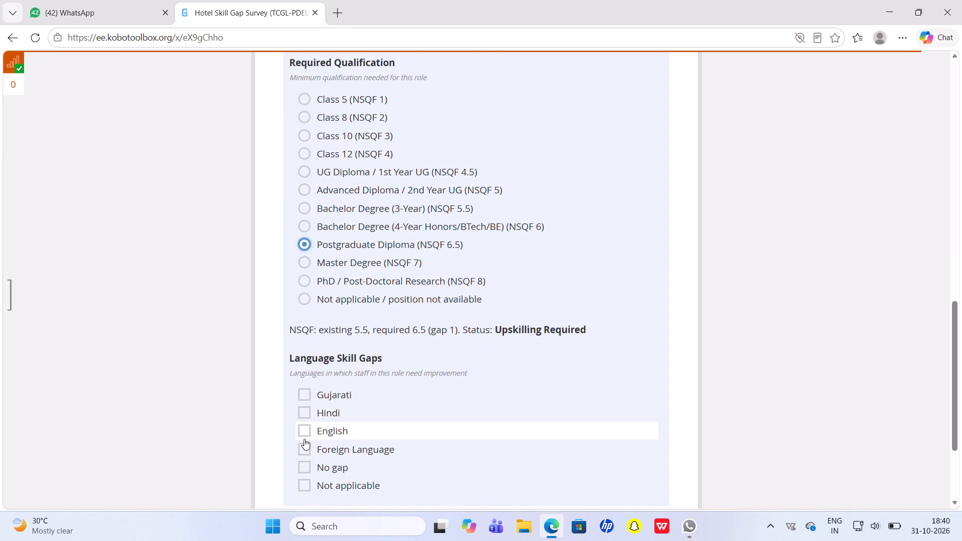
click(304, 432)
scroll(304, 432, down, 2)
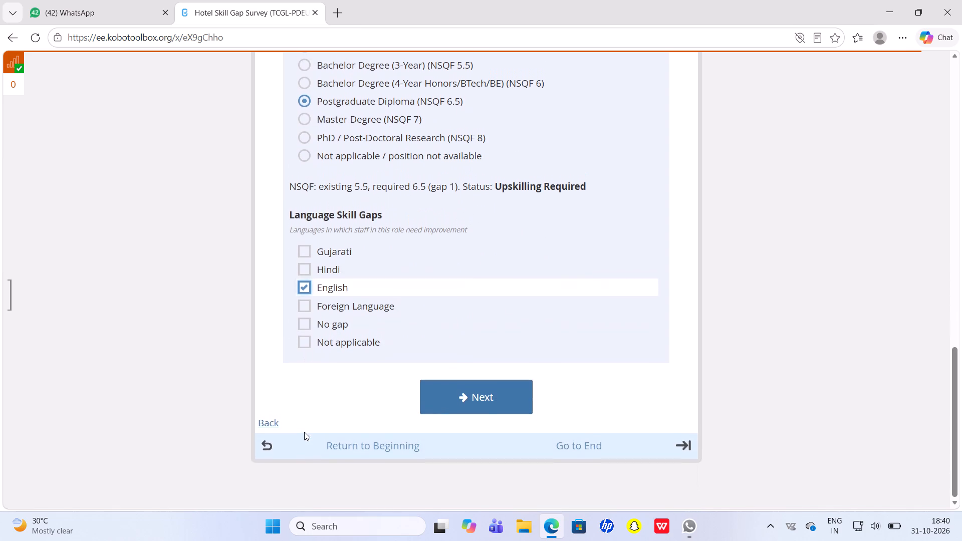
click(483, 402)
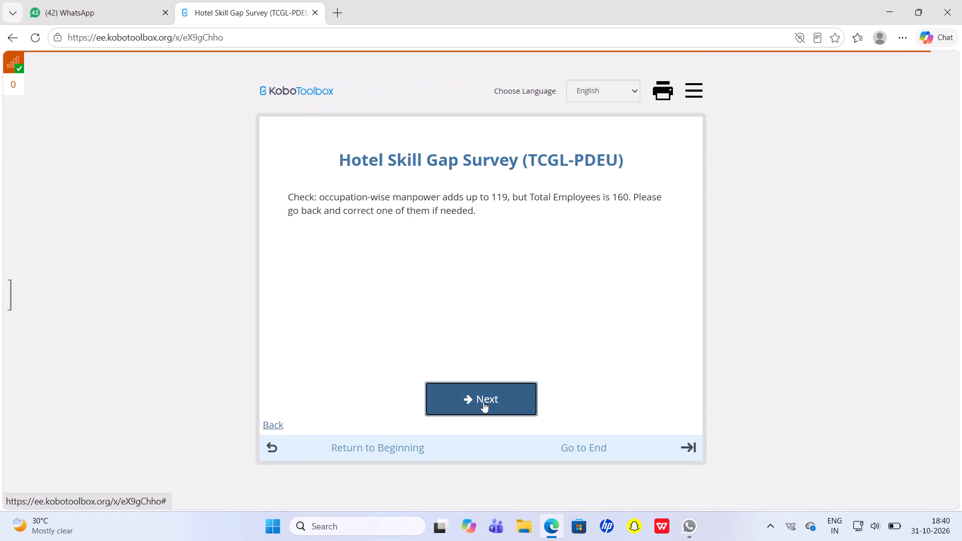
click(483, 402)
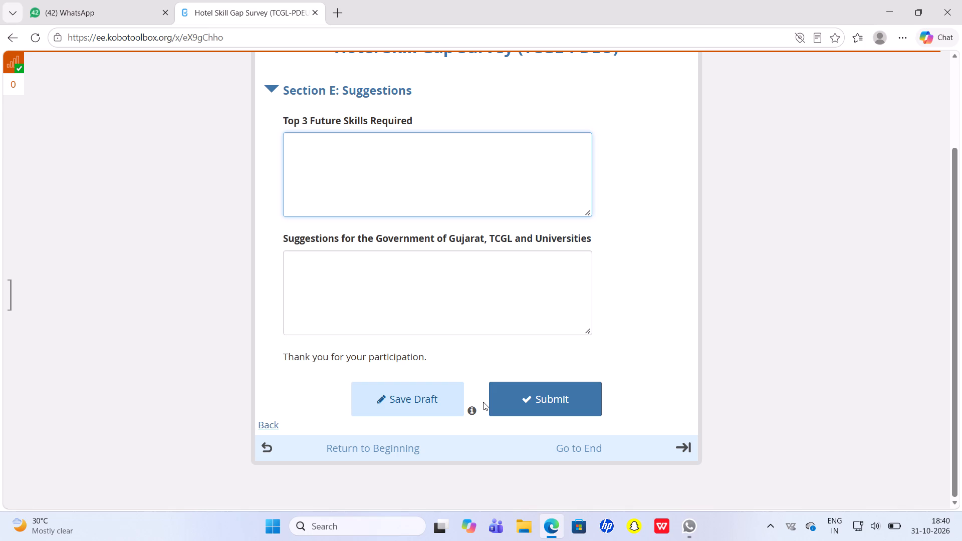
Enter "1. Event Management and planning skills" as the first of the Top 3 Future Skills Required.
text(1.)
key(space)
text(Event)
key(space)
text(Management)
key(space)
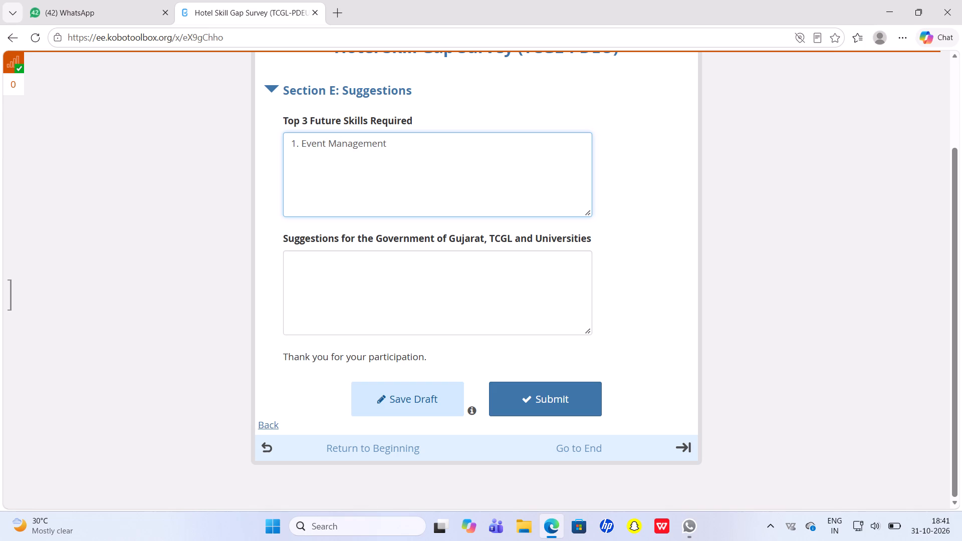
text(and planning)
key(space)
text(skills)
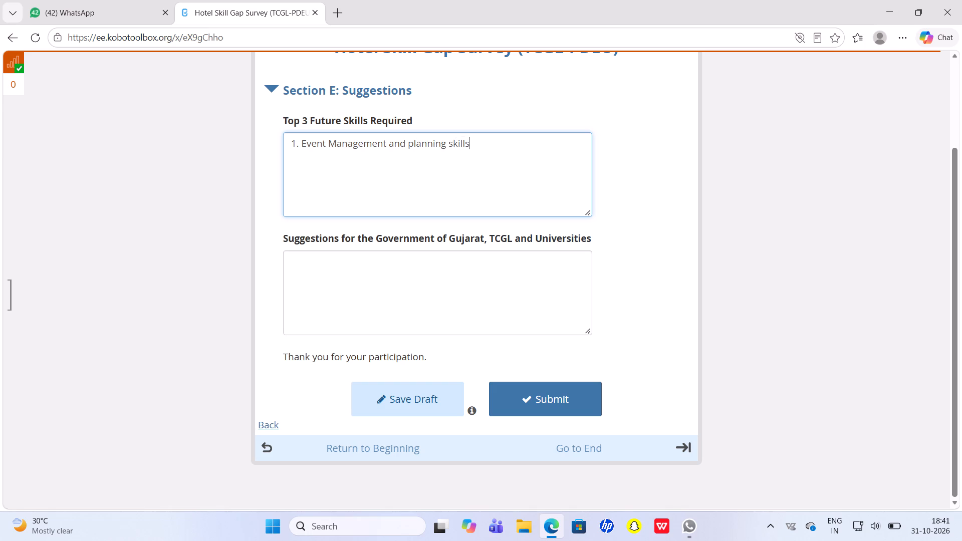
Add "2. Sustainable Hospitality Management skills" on a new line of the Top 3 Future Skills Required.
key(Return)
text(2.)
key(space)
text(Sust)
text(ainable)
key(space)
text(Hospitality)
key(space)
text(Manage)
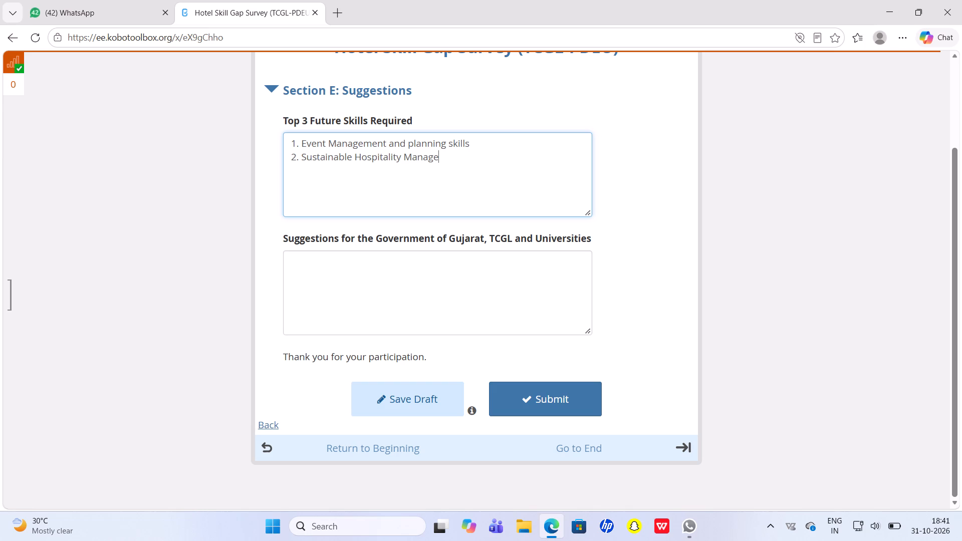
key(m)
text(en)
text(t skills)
Add "3. Digital Marketing and Customer relationship skills" as the last line of the Top 3 Future Skills Required.
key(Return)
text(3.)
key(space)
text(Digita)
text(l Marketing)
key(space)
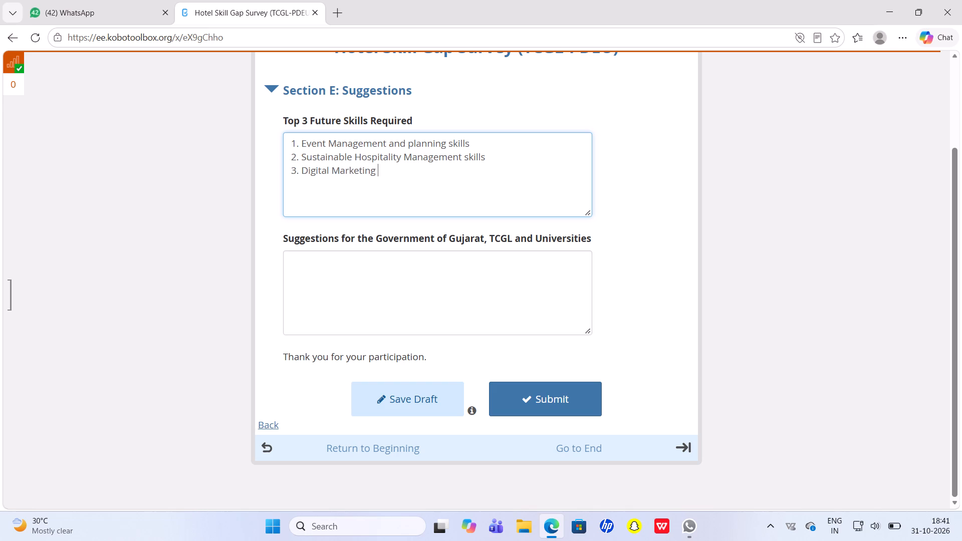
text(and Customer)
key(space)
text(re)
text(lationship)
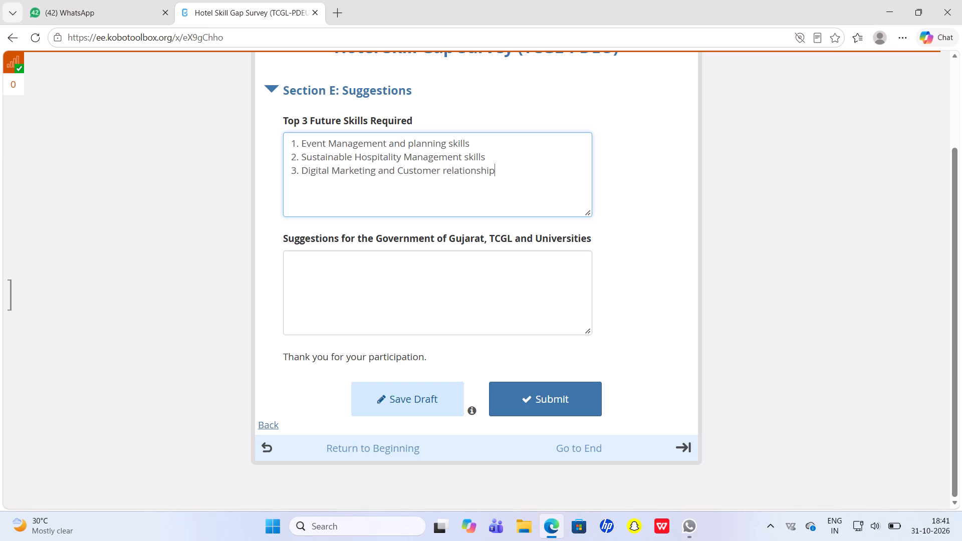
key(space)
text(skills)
Begin the Suggestions for the Government of Gujarat, TCGL and Universities answer with "The Government of Gujarat , TCGL and universities".
click(317, 274)
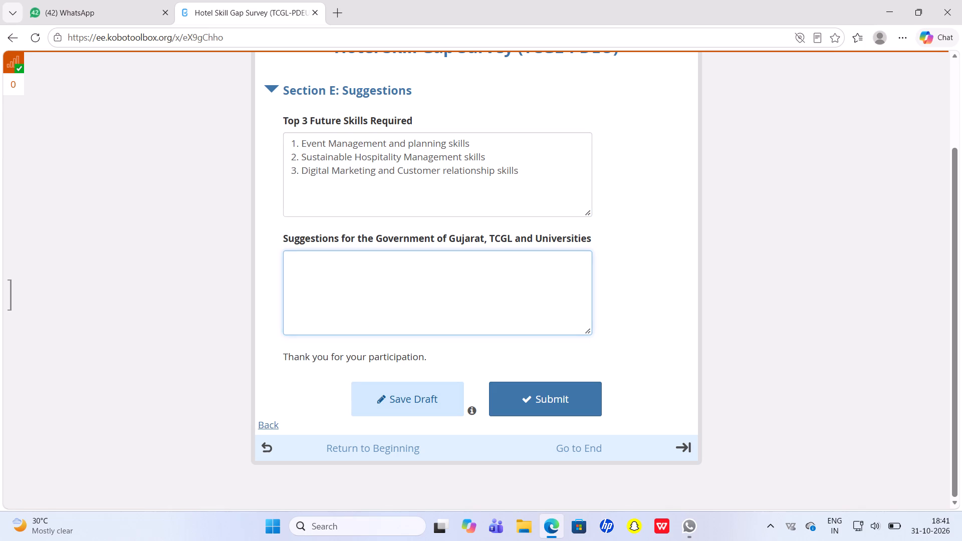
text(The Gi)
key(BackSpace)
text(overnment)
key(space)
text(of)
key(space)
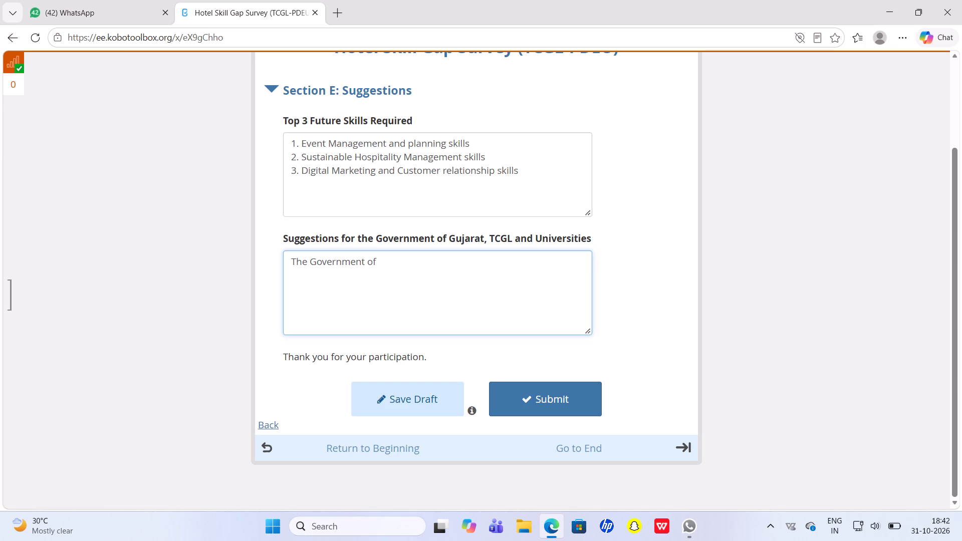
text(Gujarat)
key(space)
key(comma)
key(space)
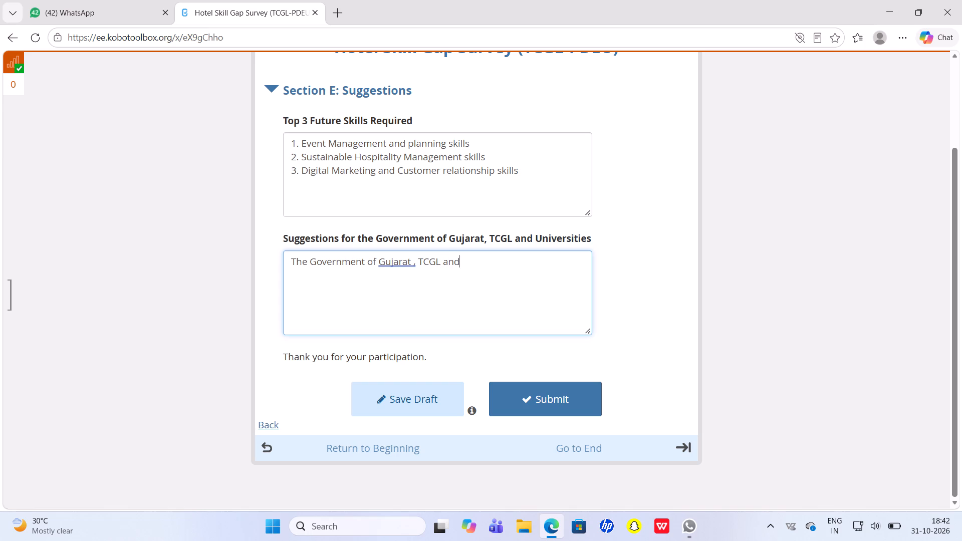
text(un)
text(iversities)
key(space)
Continue the suggestions sentence with "should promote specialized training in event management".
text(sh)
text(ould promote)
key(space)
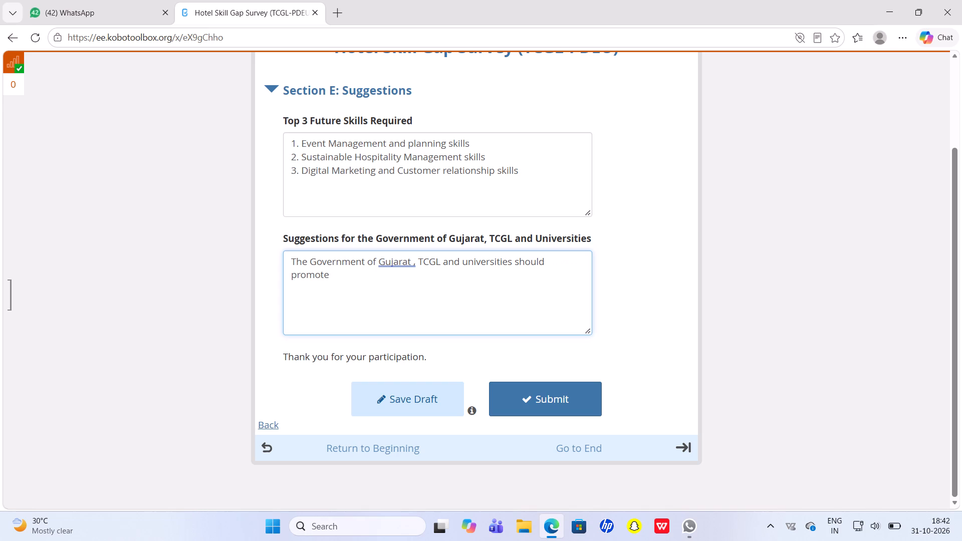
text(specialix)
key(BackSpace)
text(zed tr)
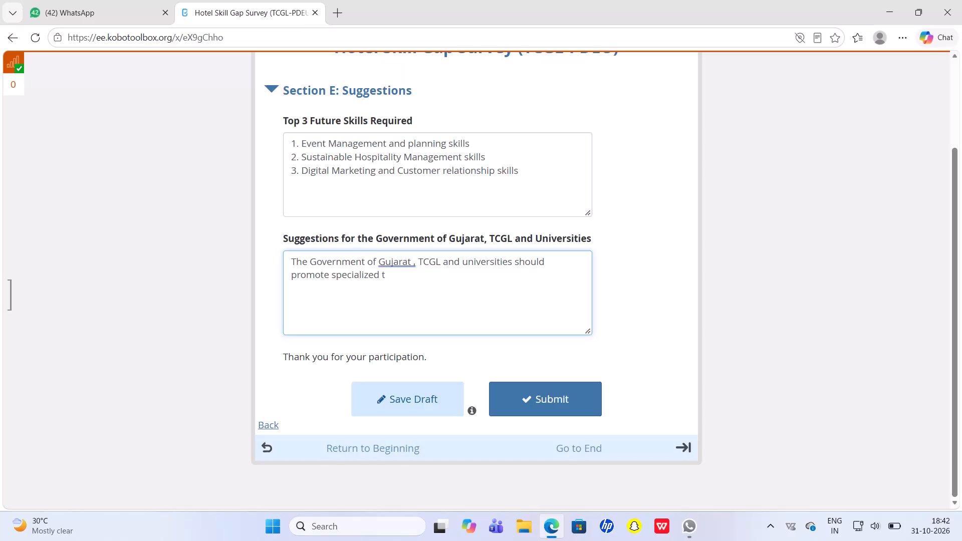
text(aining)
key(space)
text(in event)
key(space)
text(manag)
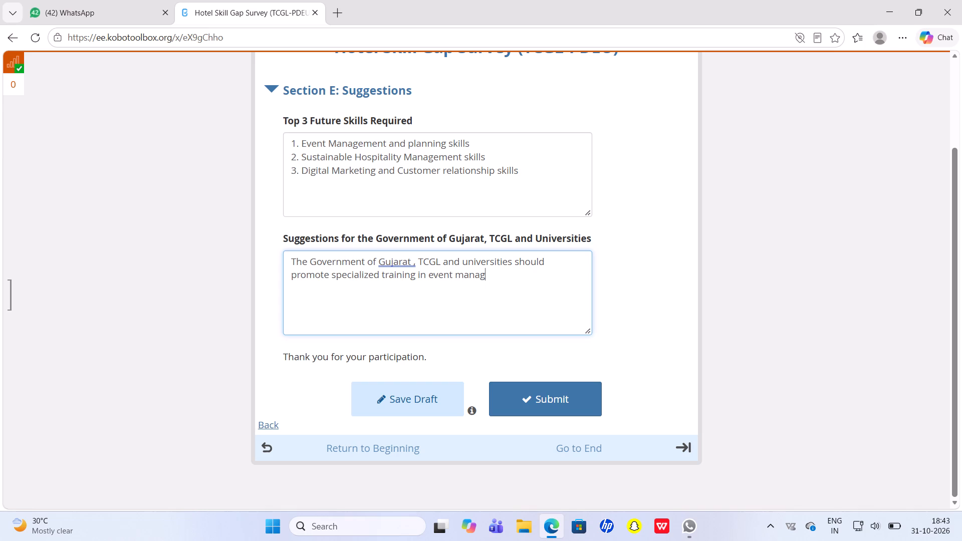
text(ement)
Extend the suggestions sentence after "event management" with ", sustainable management".
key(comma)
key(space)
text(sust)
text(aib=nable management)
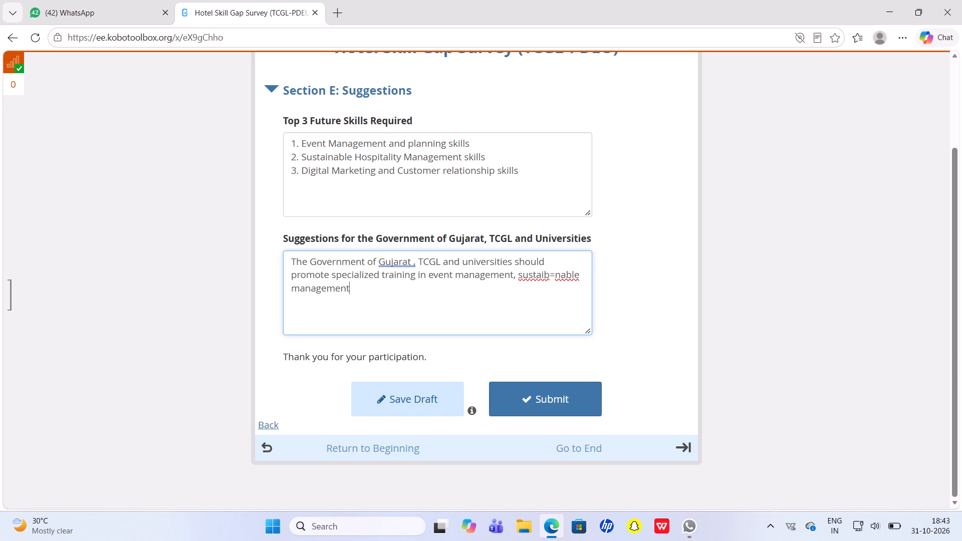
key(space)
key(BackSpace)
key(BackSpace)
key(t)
Correct the misspelled word before the final "management" to "sustainable" and return to the end of the suggestions text.
click(589, 277)
key(BackSpace)
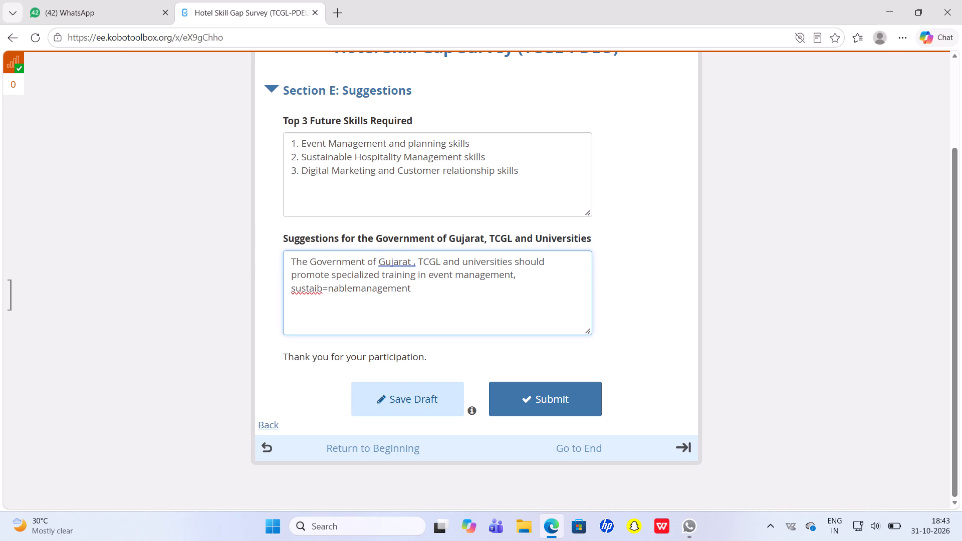
key(BackSpace)
key(BackSpace)
key(BackSpace)
key(BackSpace)
key(BackSpace)
key(BackSpace)
key(BackSpace)
key(BackSpace)
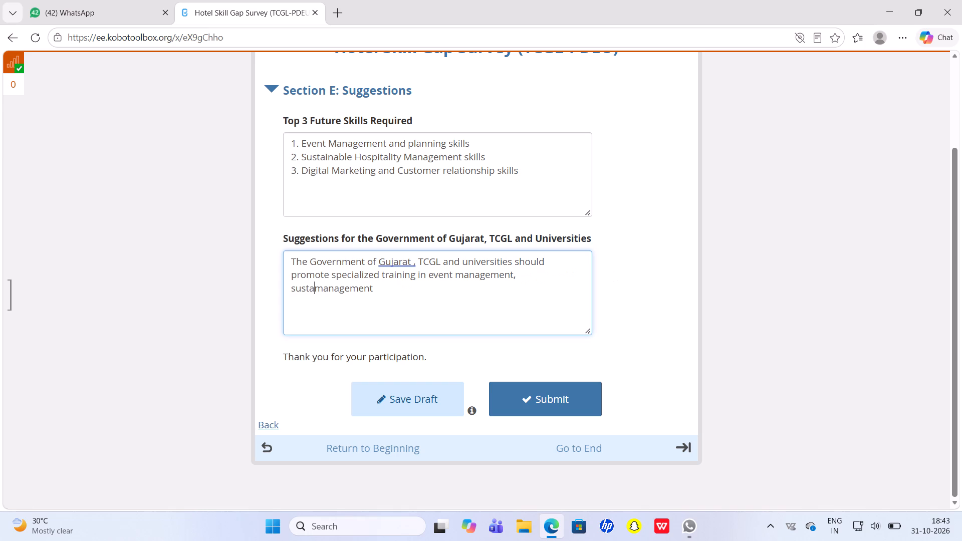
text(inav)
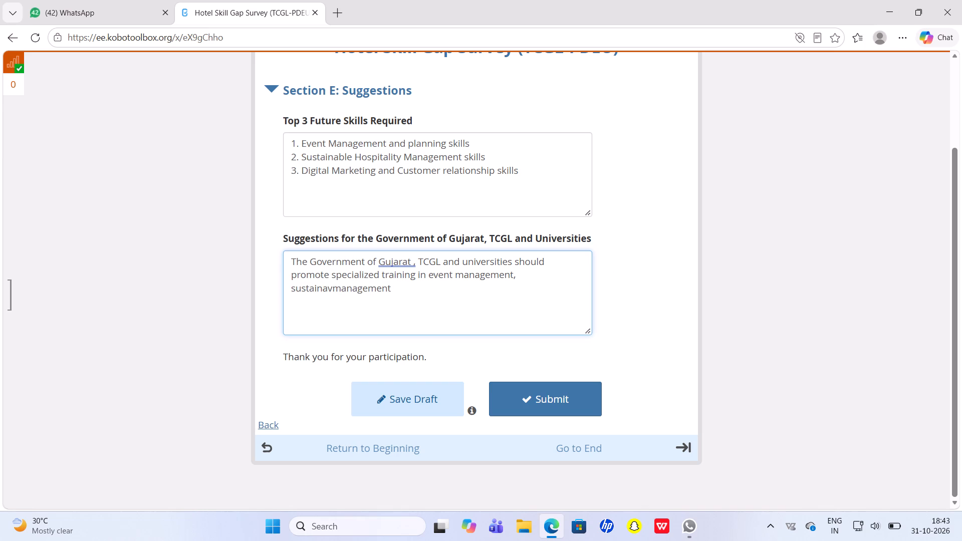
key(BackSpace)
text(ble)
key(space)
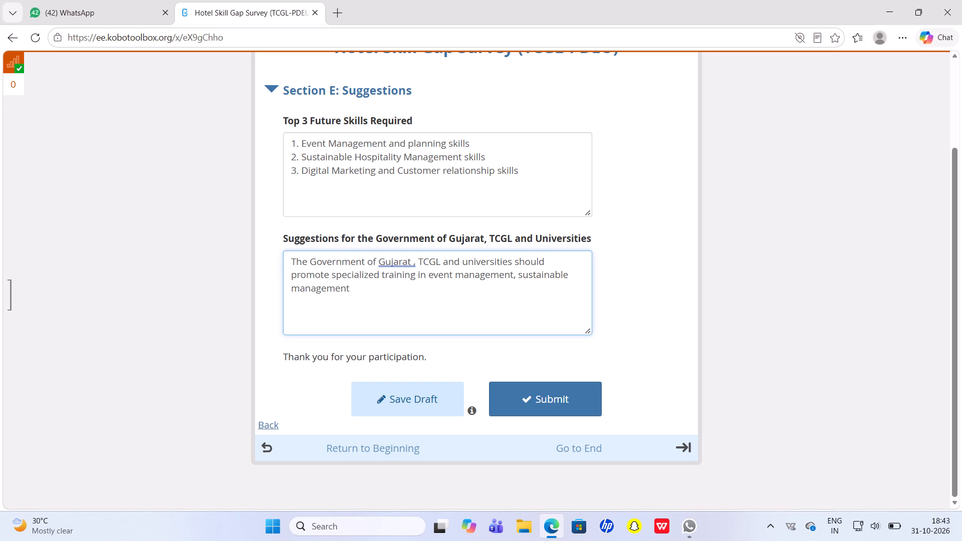
click(357, 293)
Finish the first suggestions sentence with "and digital marketing.".
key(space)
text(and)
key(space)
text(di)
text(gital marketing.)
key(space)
Start a second suggestions sentence with "Strong collaborations between".
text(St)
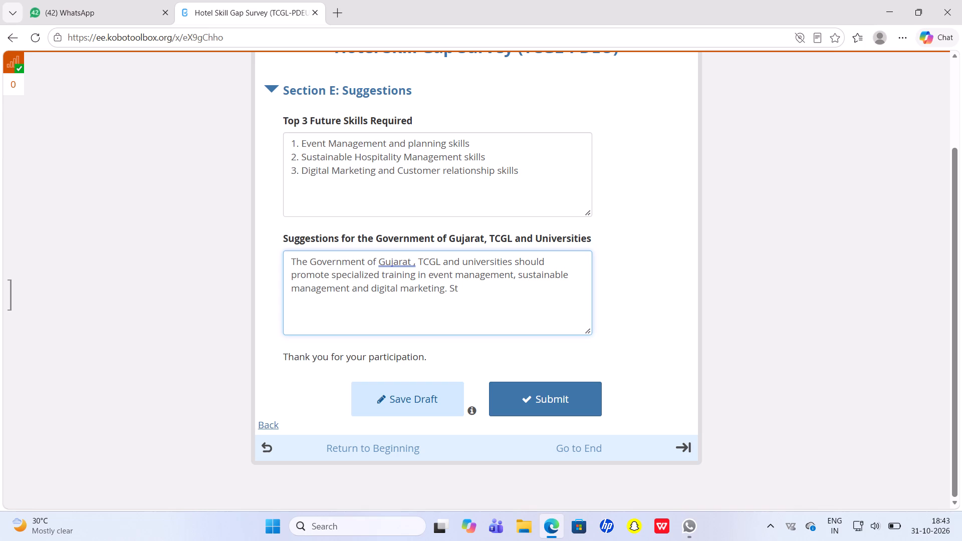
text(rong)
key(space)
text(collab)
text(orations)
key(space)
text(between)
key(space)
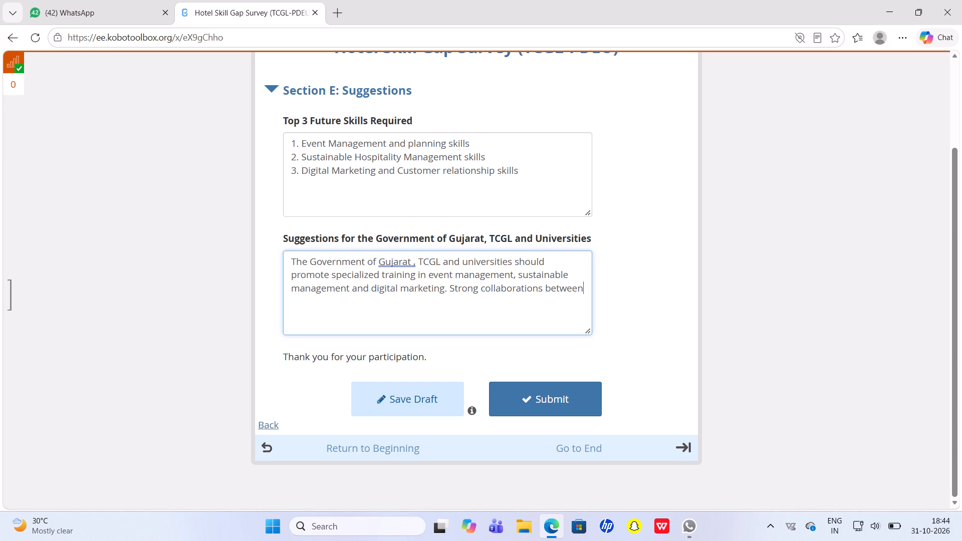
Continue the second suggestions sentence with "hotels and educational institutions".
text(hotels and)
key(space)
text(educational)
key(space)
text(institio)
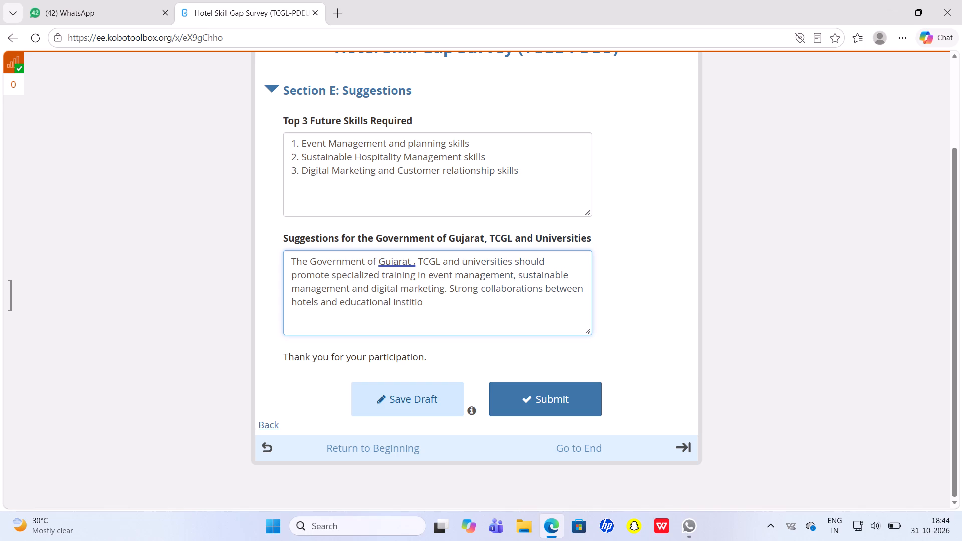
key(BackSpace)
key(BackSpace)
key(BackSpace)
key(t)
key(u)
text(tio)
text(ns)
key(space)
Extend the suggestions sentence with "can help improve service quality, create employment opportunities".
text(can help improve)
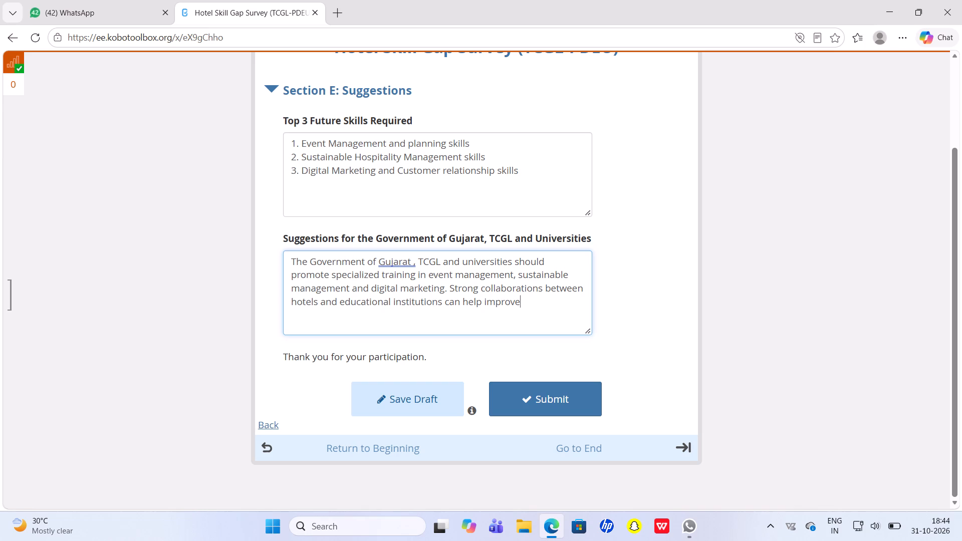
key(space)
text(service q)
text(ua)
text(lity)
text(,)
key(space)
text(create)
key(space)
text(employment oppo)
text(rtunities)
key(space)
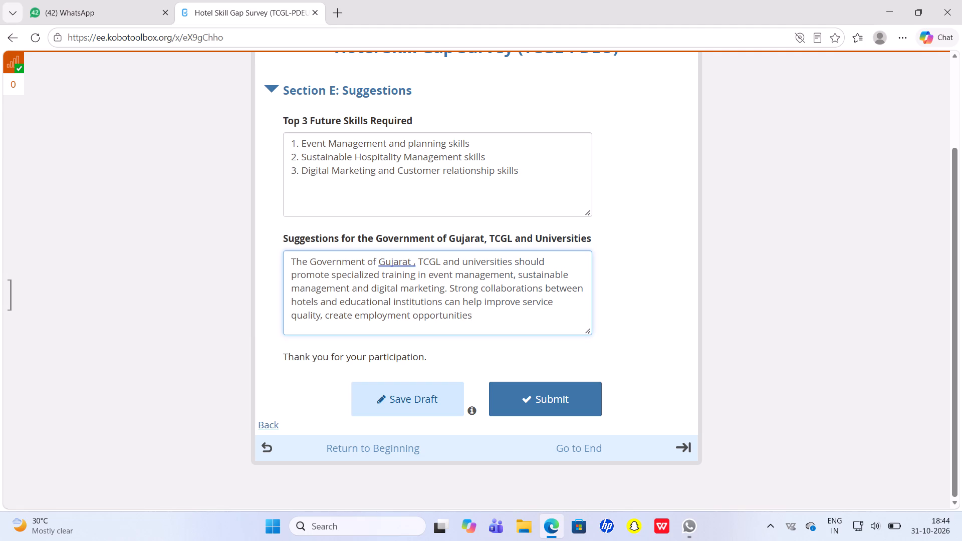
Finish the suggestions answer with "and developed a skilled hospitality workforce in Gujarat.".
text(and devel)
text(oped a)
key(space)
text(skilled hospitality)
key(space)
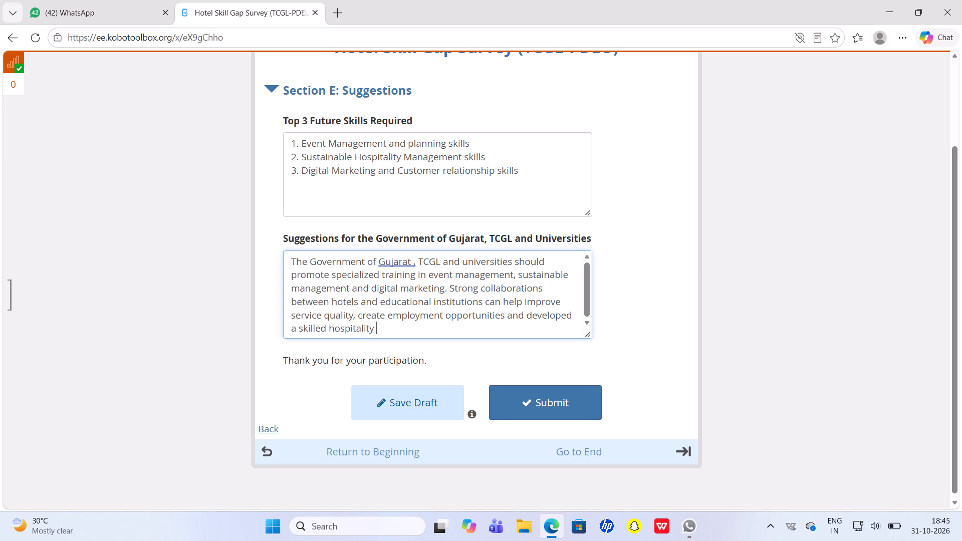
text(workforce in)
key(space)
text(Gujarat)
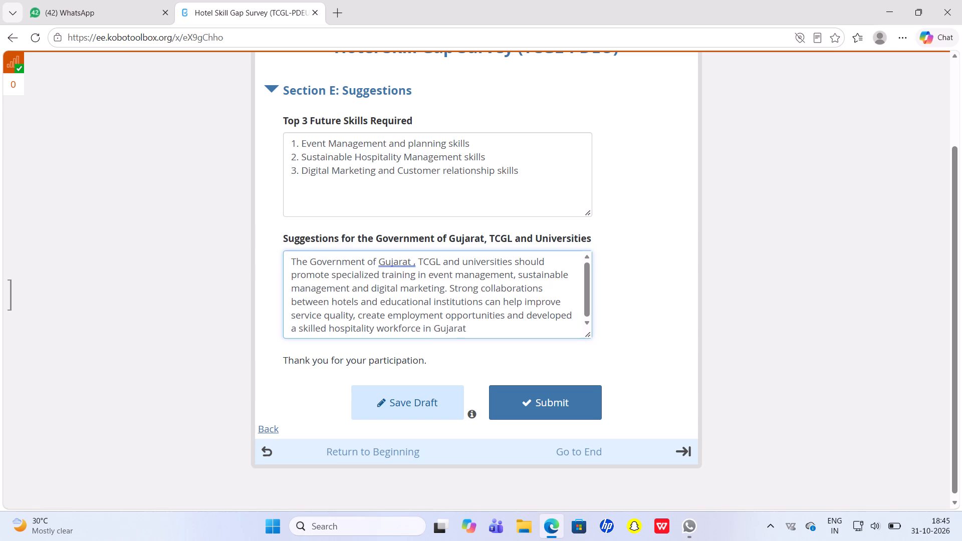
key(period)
Submit the completed Hotel Skill Gap Survey response.
click(541, 394)
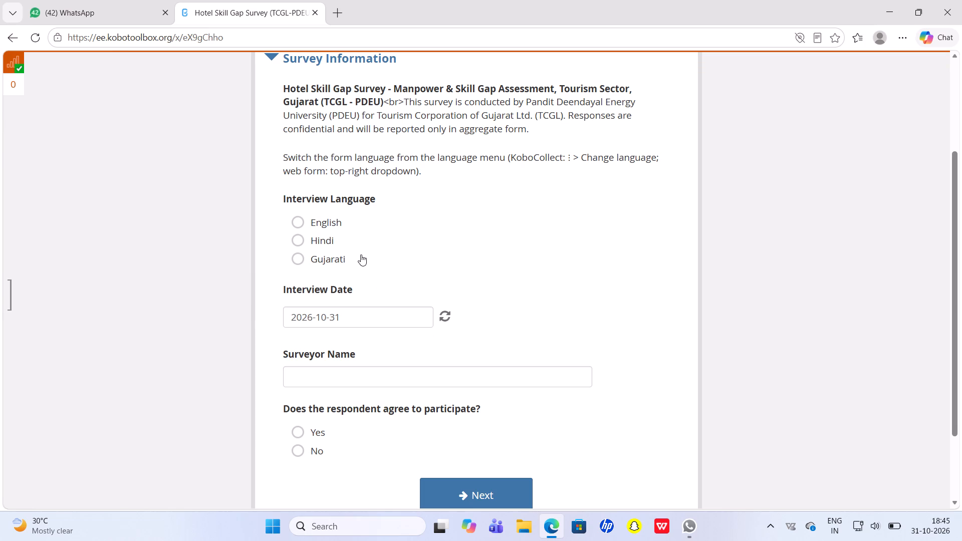
In the new blank survey, choose English as the interview language and enter the surveyor's name.
click(302, 218)
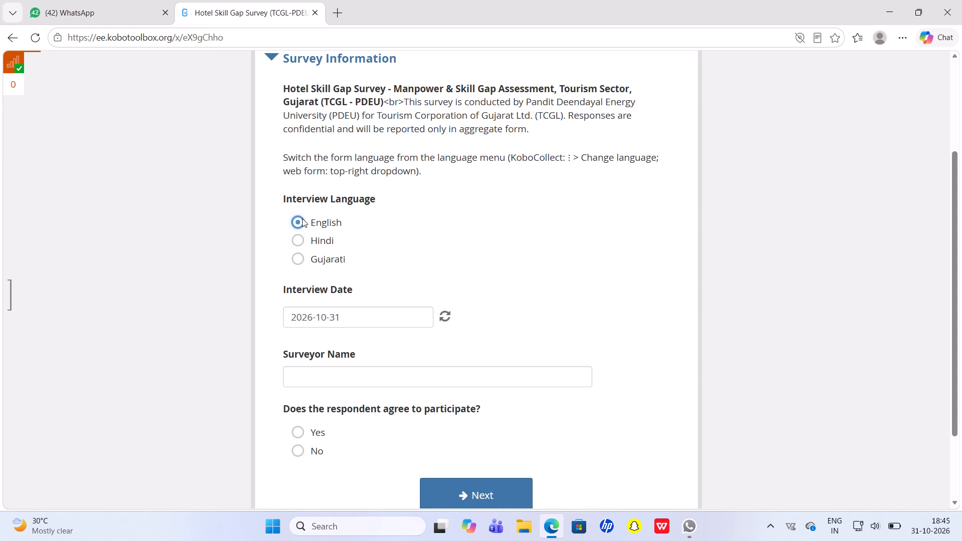
click(308, 382)
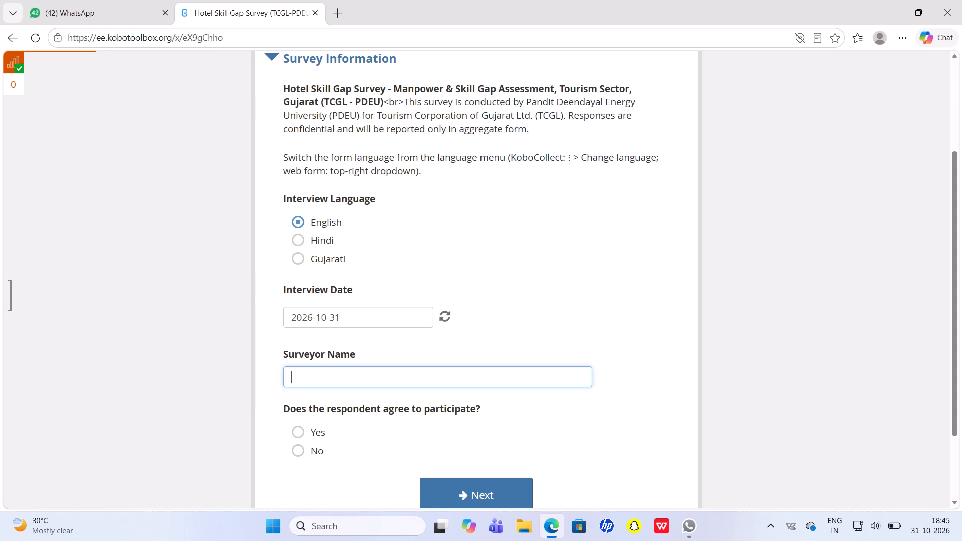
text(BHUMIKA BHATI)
Answer Yes to the respondent's agreement to participate and proceed to Section A: Hotel Profile.
scroll(308, 382, down, 1)
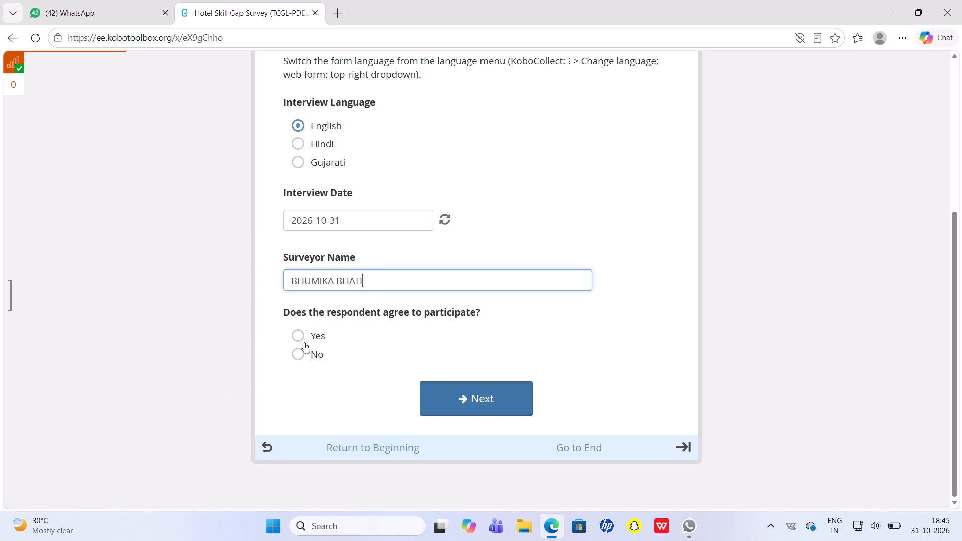
click(302, 337)
click(469, 390)
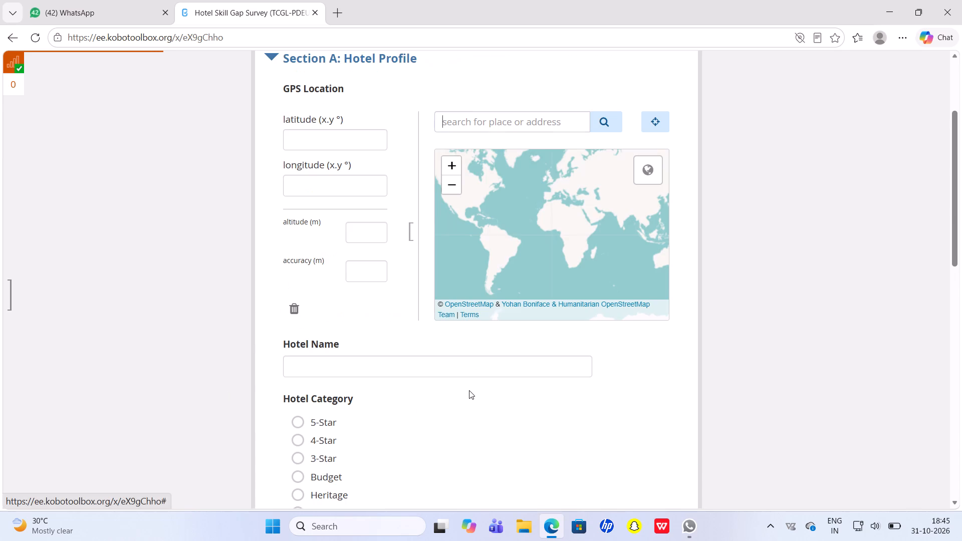
Enter "Narayani Heights Hotel and resort" as the Hotel Name.
click(415, 373)
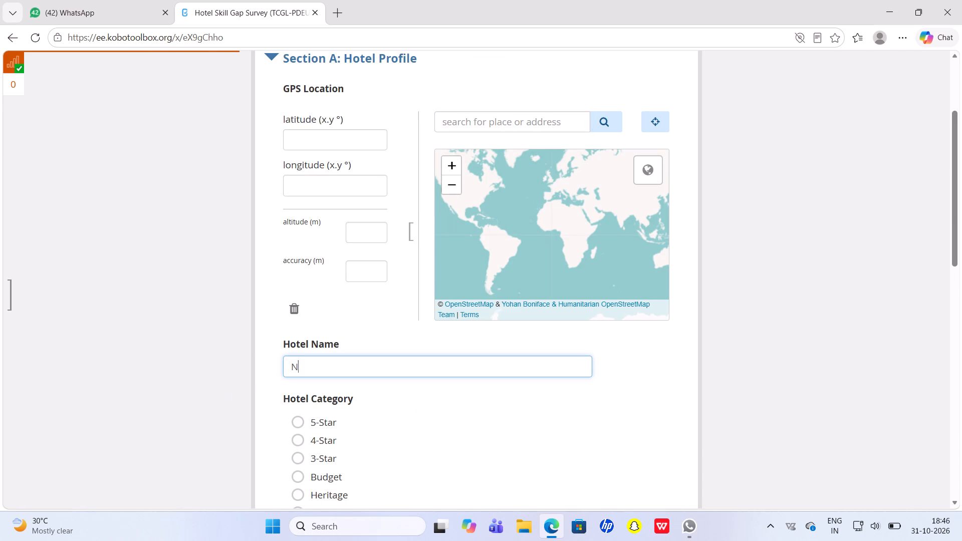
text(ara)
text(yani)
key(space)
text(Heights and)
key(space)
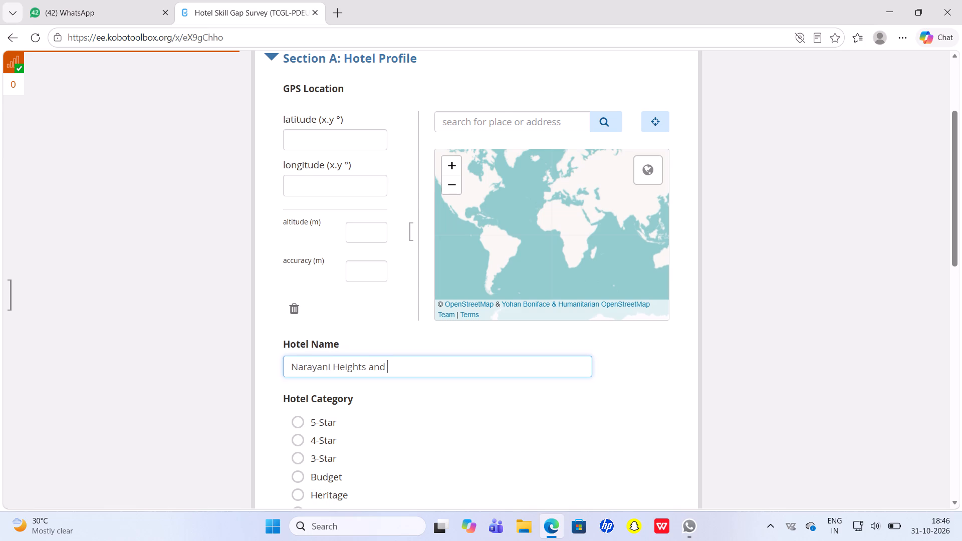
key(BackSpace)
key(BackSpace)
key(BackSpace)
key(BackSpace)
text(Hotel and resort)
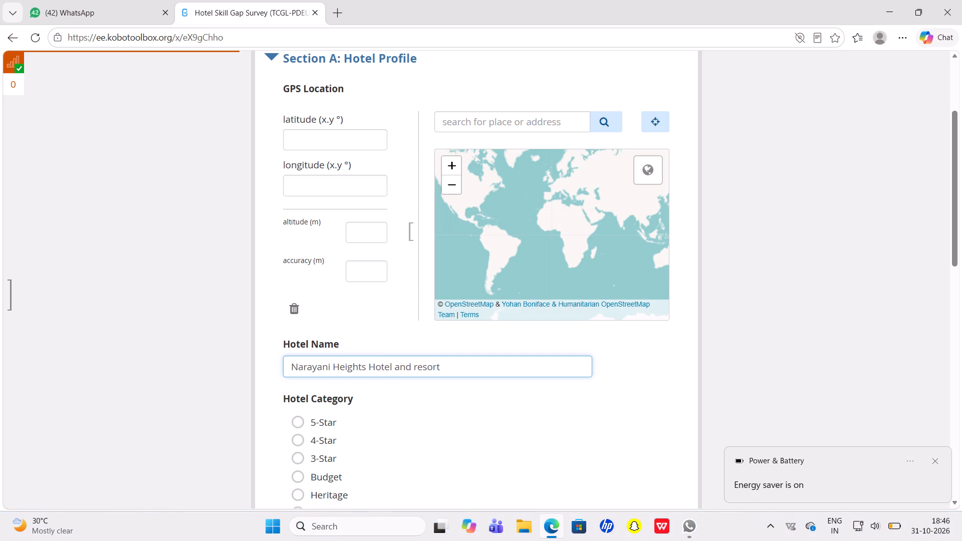
Capitalize the last word of the hotel name so it reads "Resort".
click(422, 367)
click(416, 368)
key(BackSpace)
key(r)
key(BackSpace)
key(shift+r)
Set the Hotel Category to 5-Star.
click(295, 422)
scroll(349, 437, down, 1)
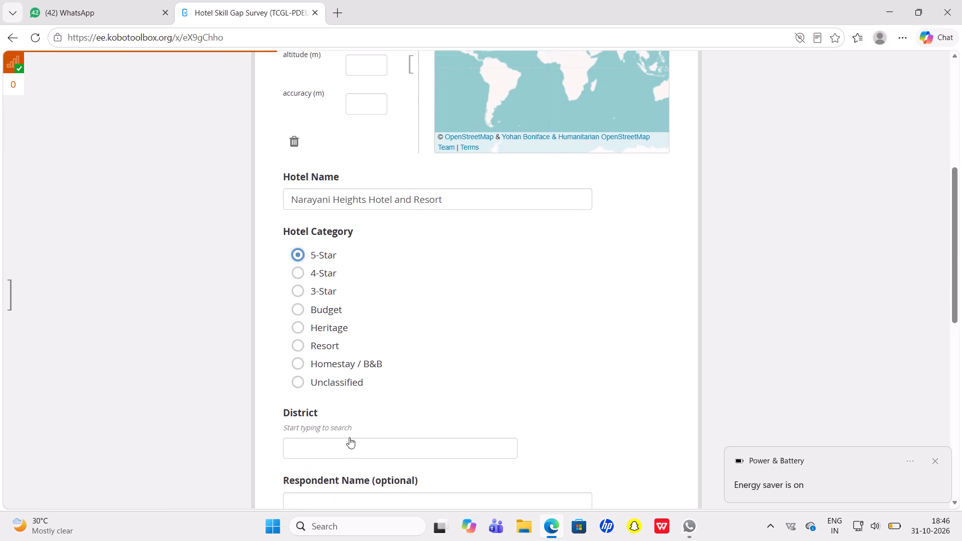
Set the District to Ahmedabad.
scroll(349, 437, down, 1)
click(349, 427)
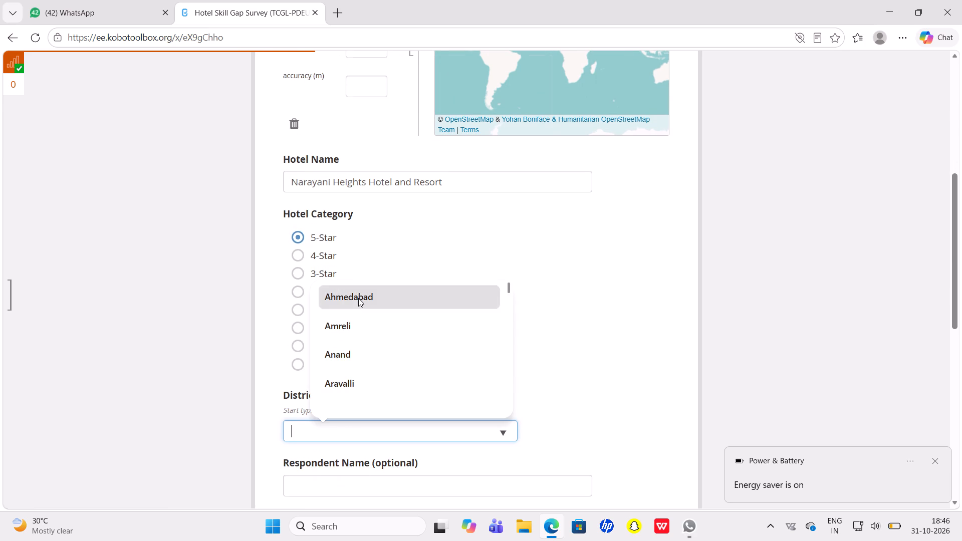
click(358, 298)
scroll(360, 434, down, 3)
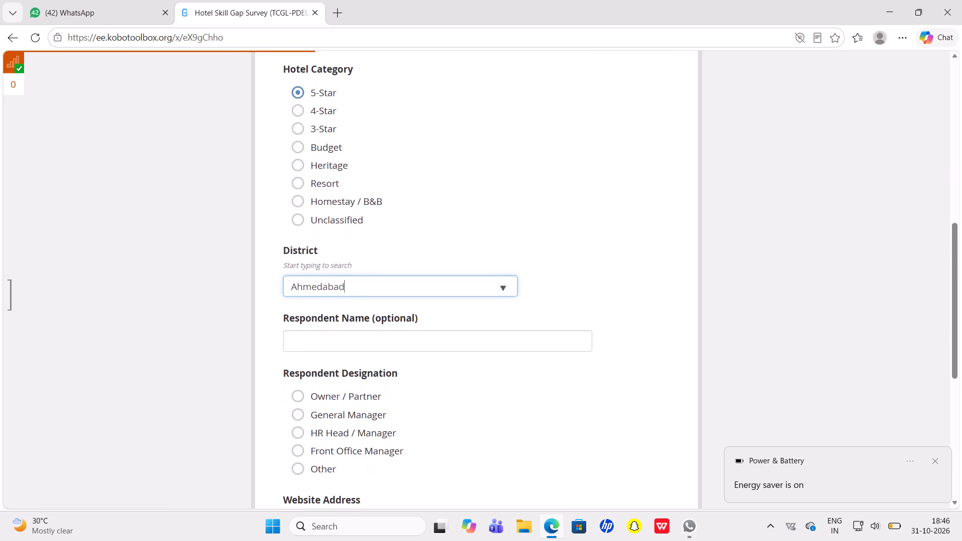
scroll(360, 434, down, 2)
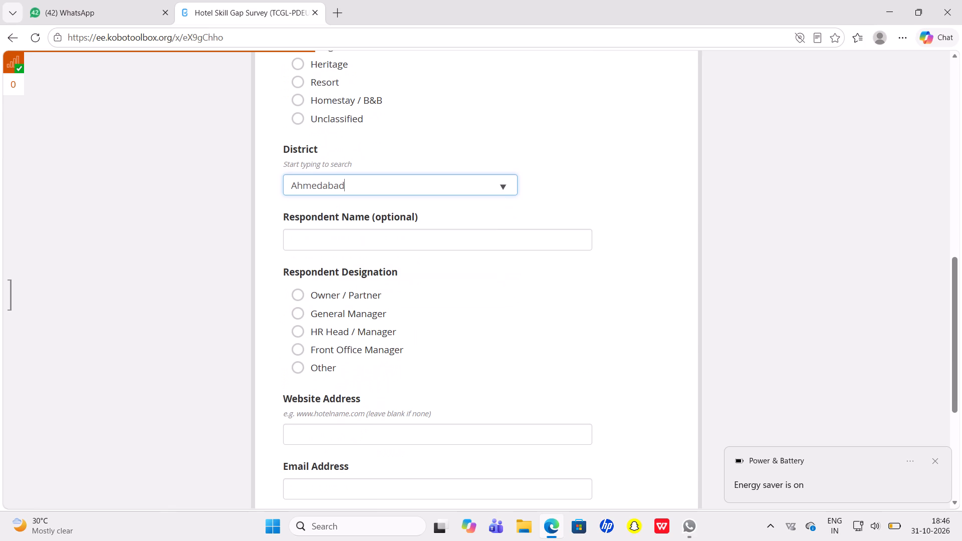
click(362, 430)
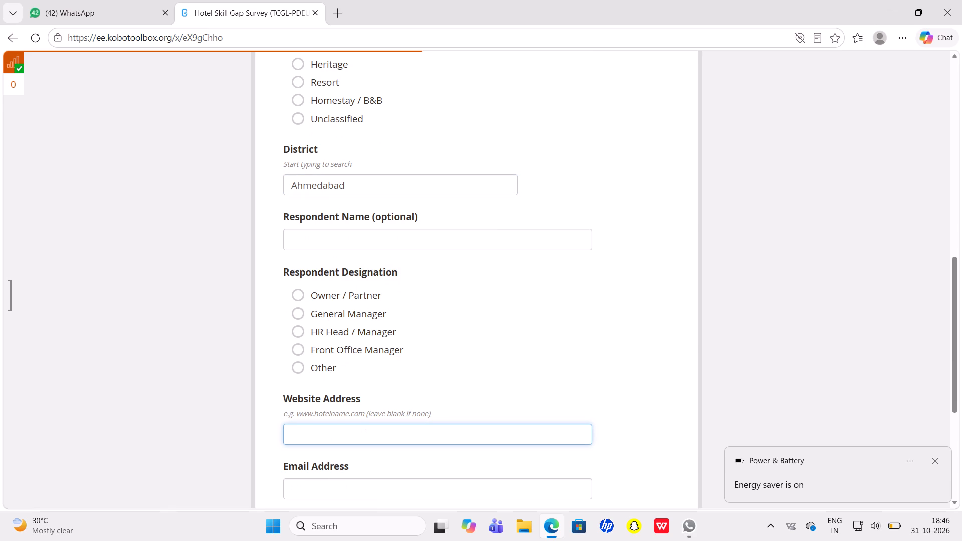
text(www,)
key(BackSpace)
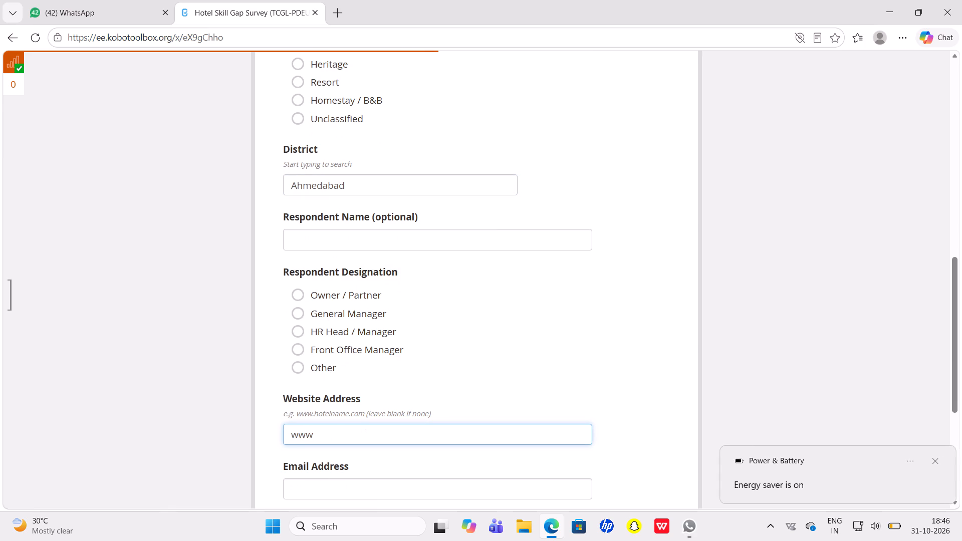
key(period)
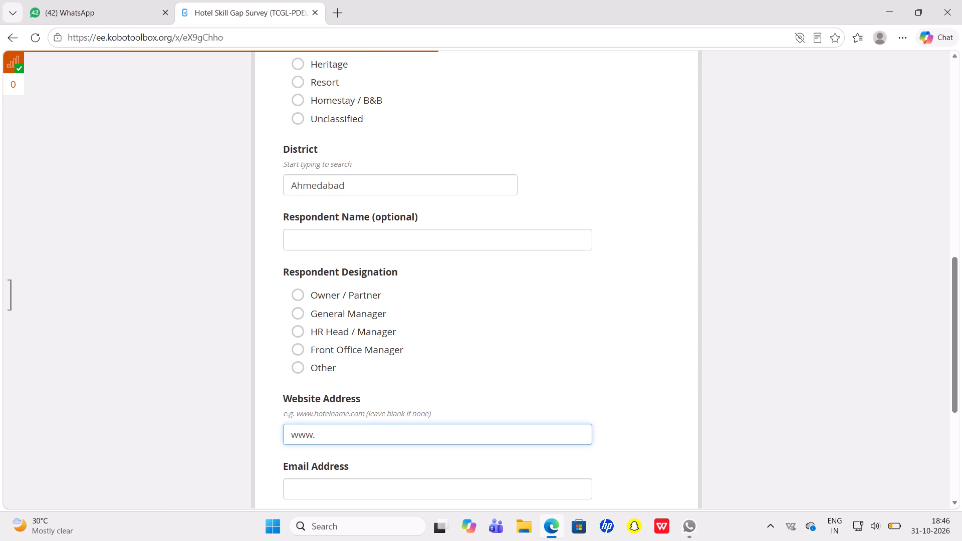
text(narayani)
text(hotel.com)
Set the Number of Rooms to 120.
scroll(362, 430, down, 4)
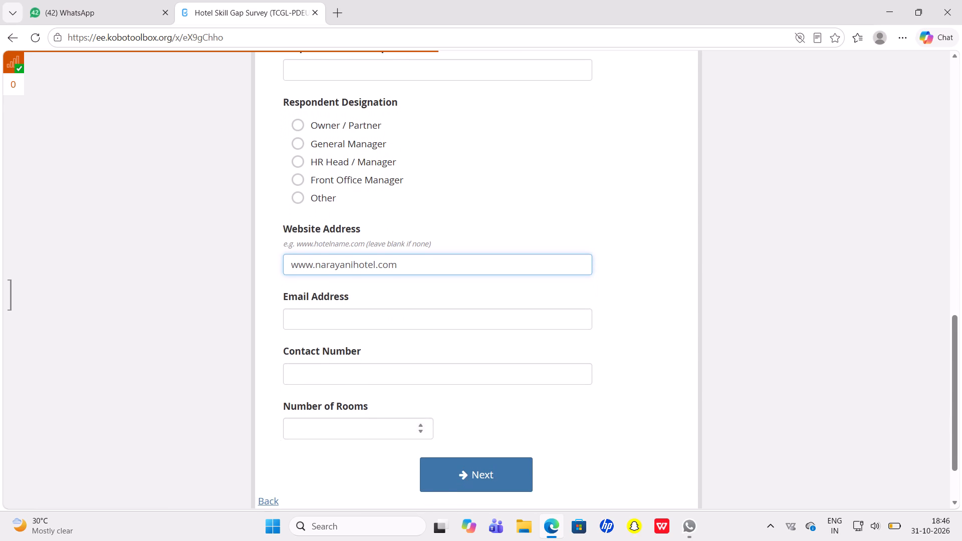
click(325, 419)
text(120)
Begin filling in the hotel's Contact Number.
click(330, 368)
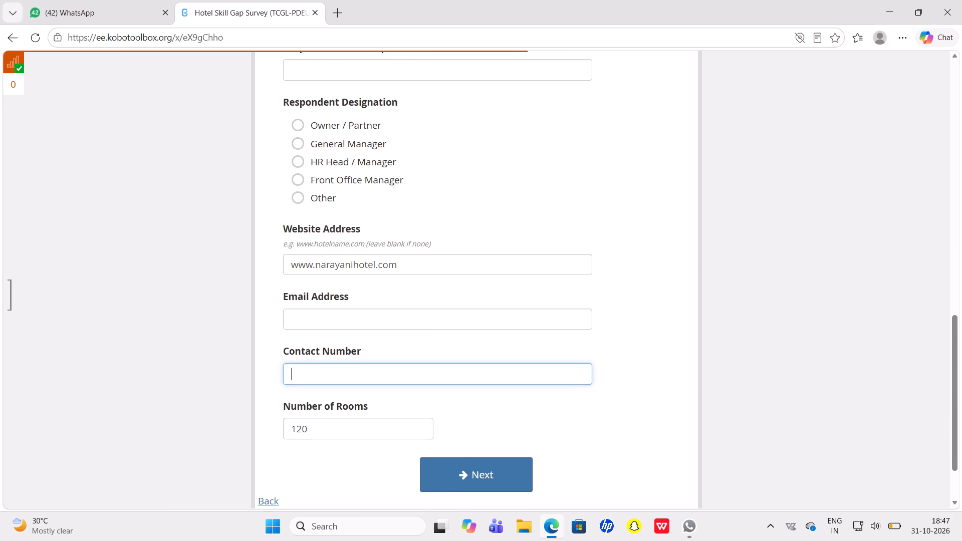
key(Insert)
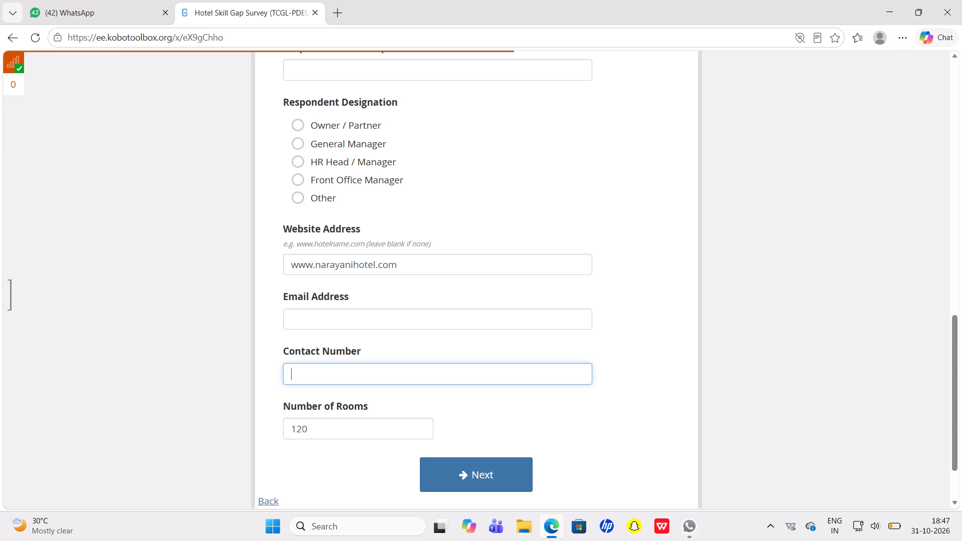
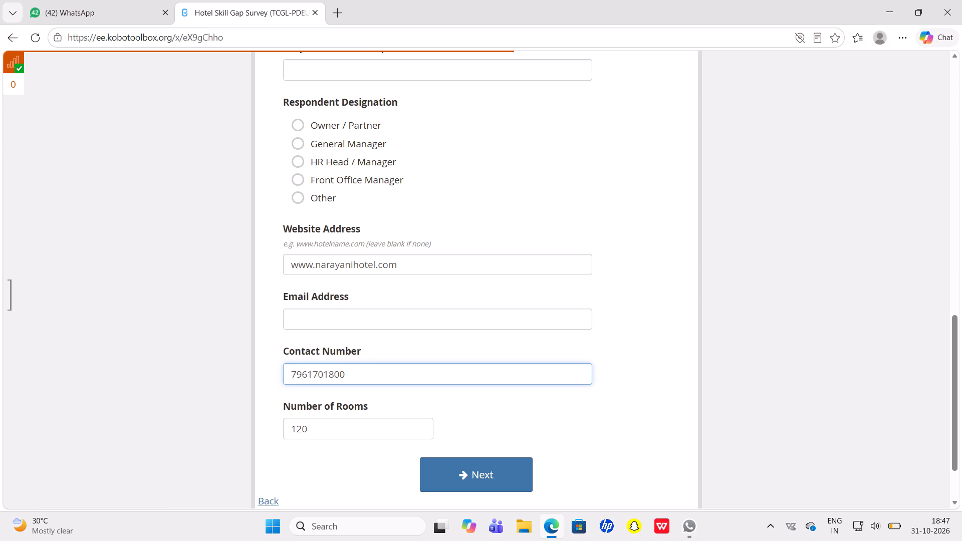
Enter the hotel's email address and set the Respondent Designation to General Manager.
click(349, 306)
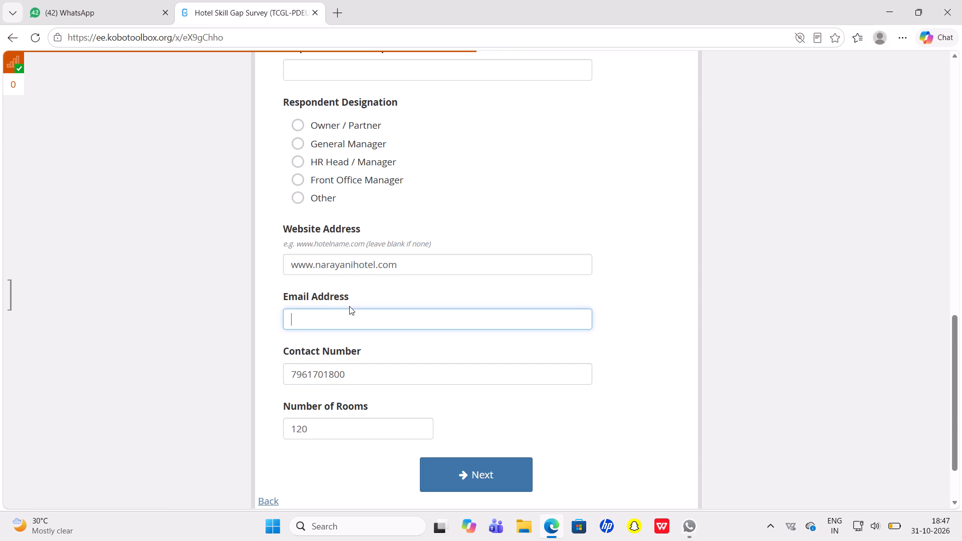
Enter the hotel's info email address in the Email Address field.
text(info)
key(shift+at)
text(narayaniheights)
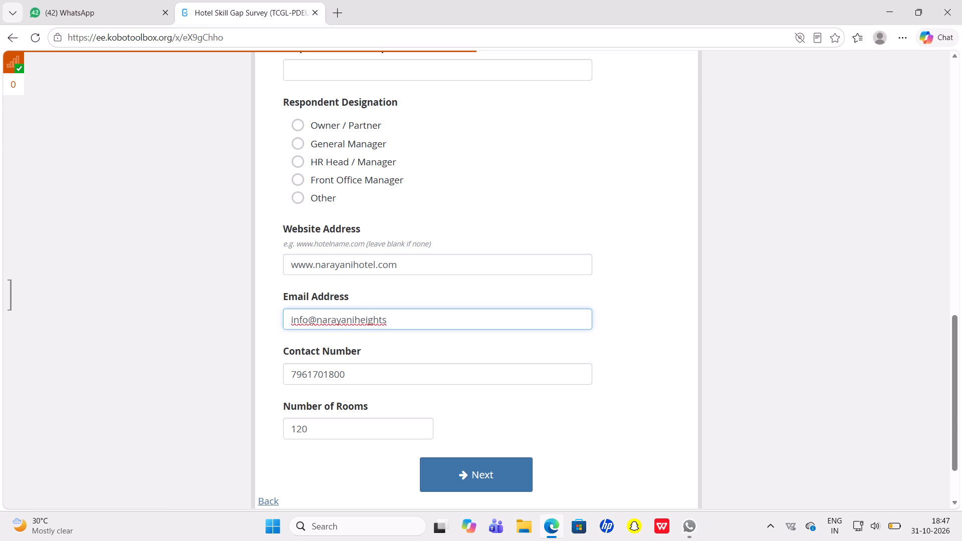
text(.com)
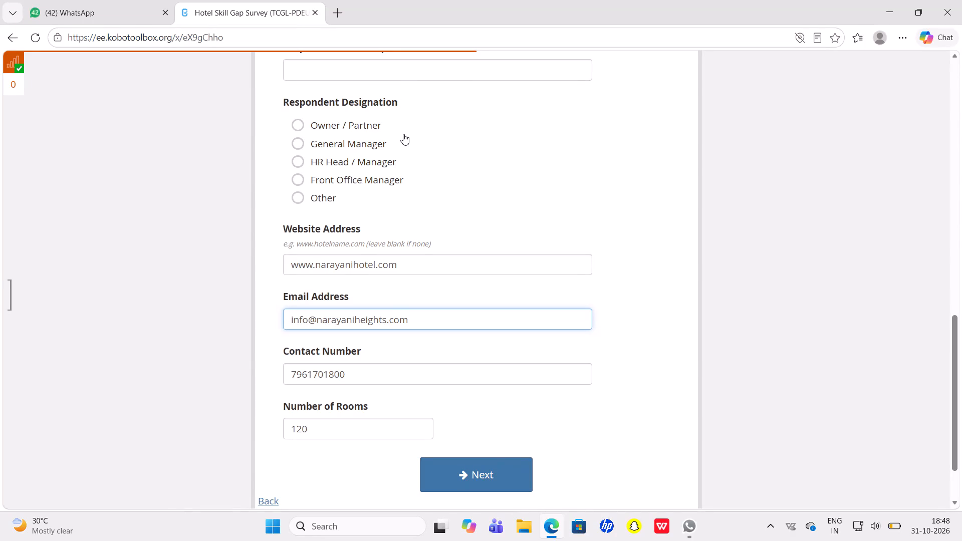
Set the Respondent Designation to General Manager.
click(301, 143)
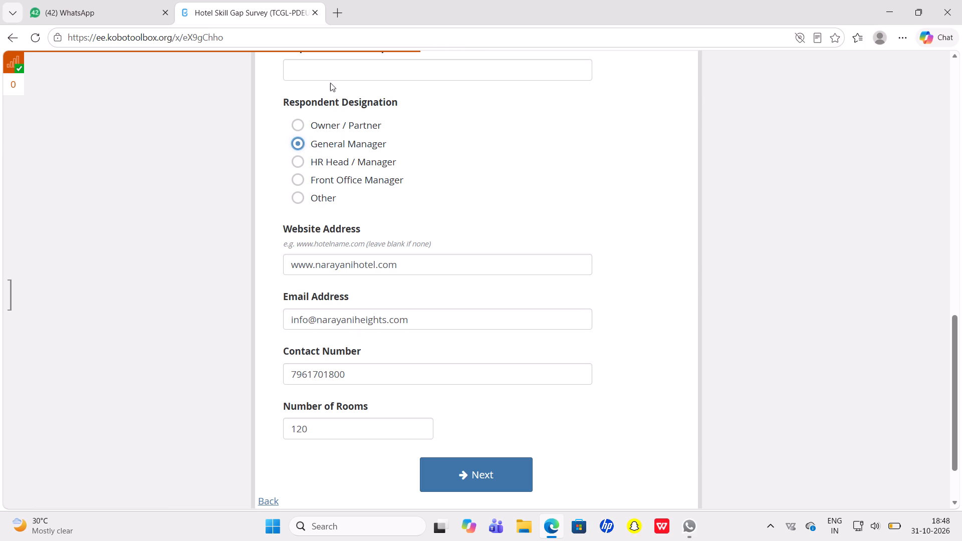
Enter the respondent's full name as the optional Respondent Name in the hotel profile.
click(332, 75)
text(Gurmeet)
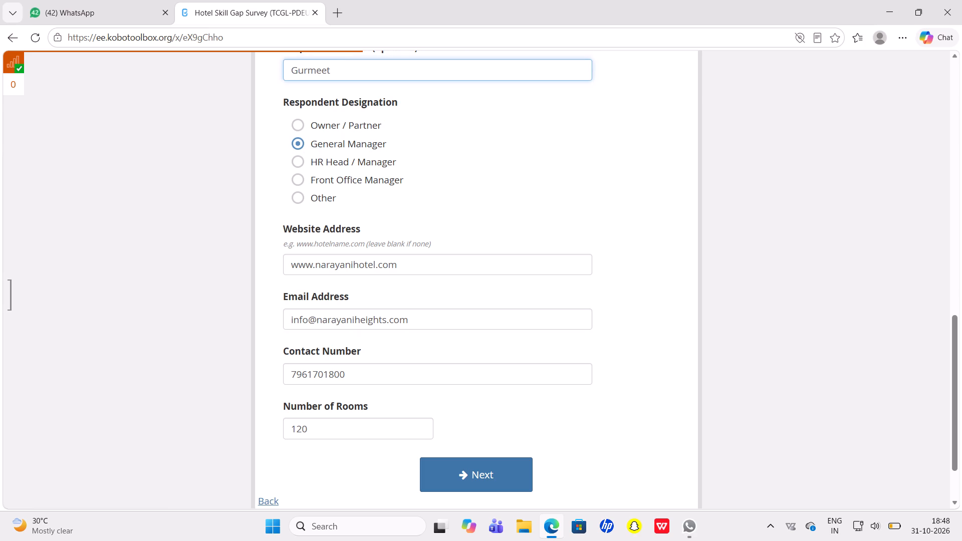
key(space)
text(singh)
scroll(321, 77, up, 4)
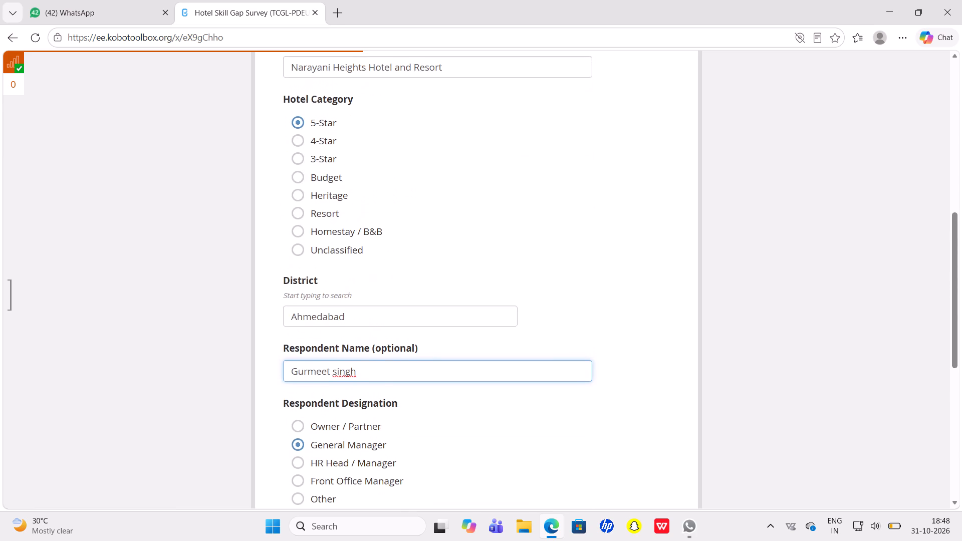
scroll(321, 77, up, 5)
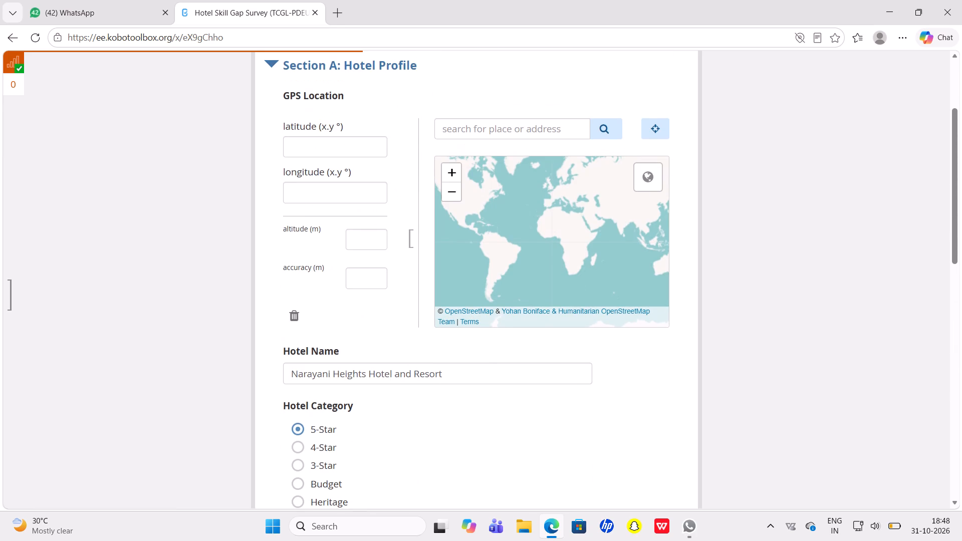
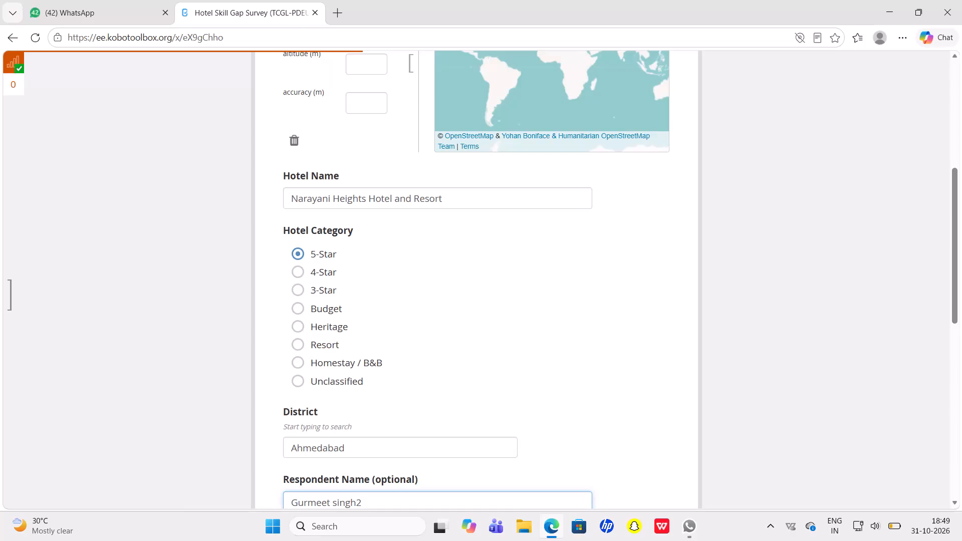
Set the GPS Location latitude in the hotel profile to 23.111416.
scroll(321, 77, up, 3)
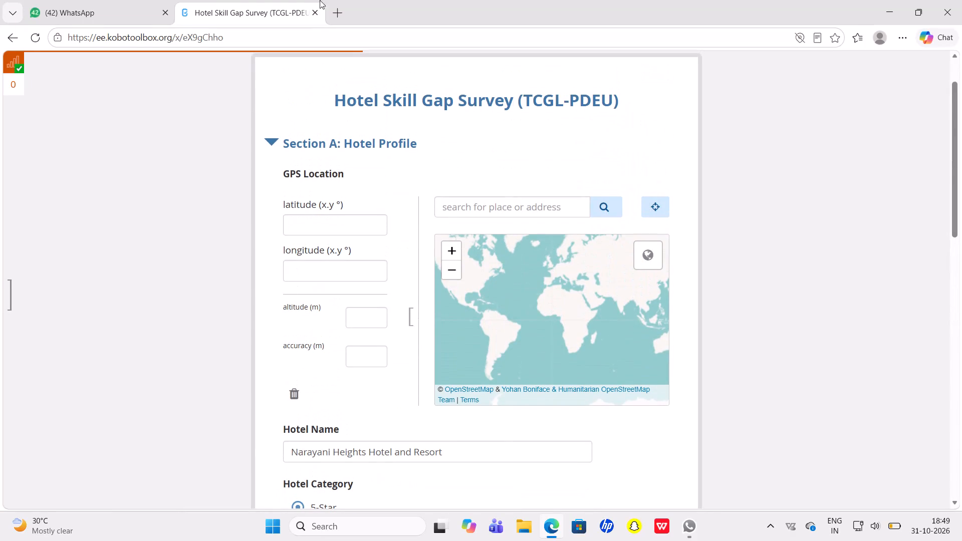
click(349, 226)
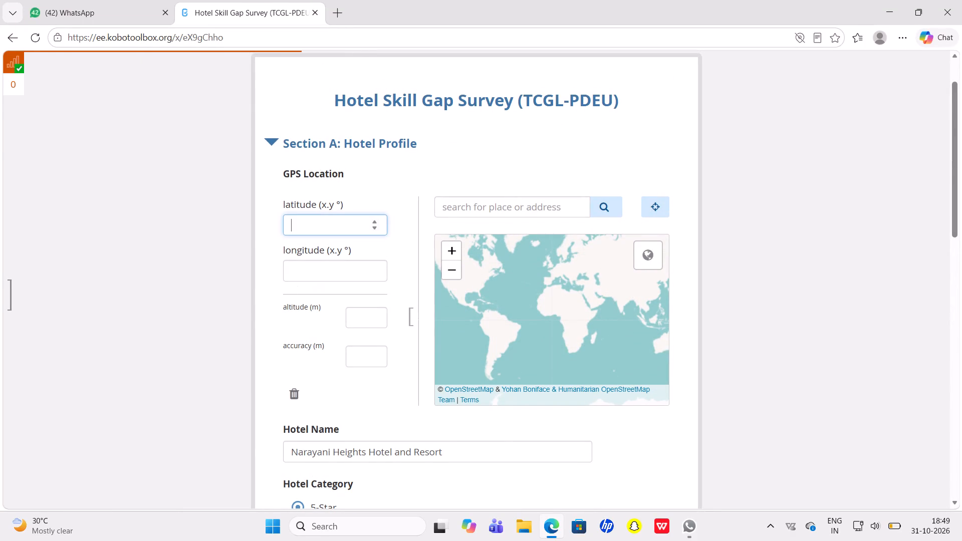
scroll(349, 226, down, 3)
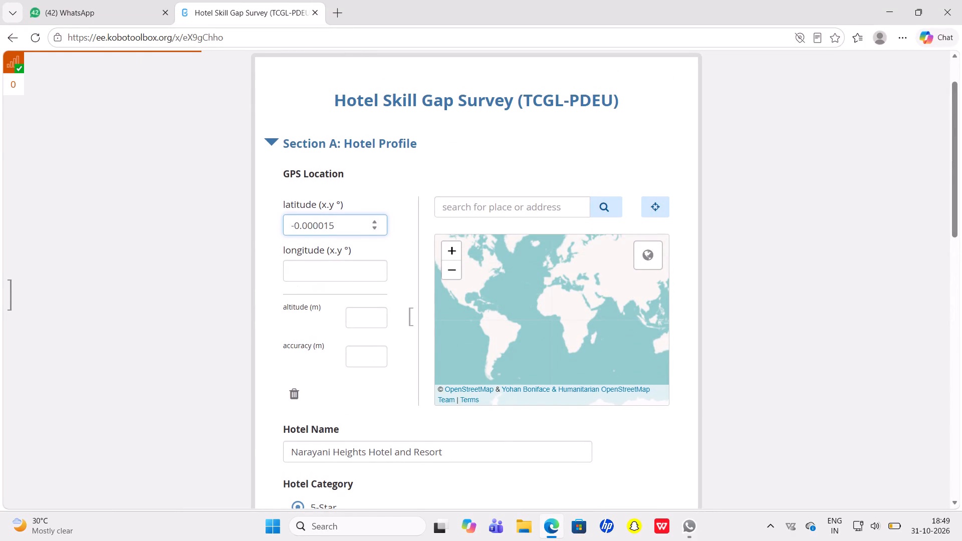
scroll(361, 346, down, 3)
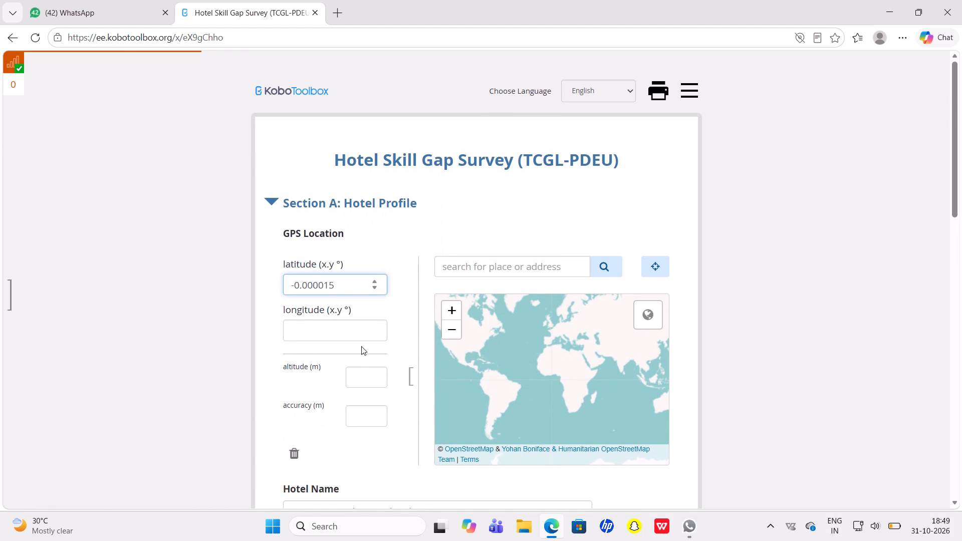
key(BackSpace)
key(BackSpace)
key(BackSpace)
key(BackSpace)
key(BackSpace)
key(BackSpace)
key(BackSpace)
key(BackSpace)
key(BackSpace)
key(BackSpace)
key(BackSpace)
key(BackSpace)
key(BackSpace)
key(BackSpace)
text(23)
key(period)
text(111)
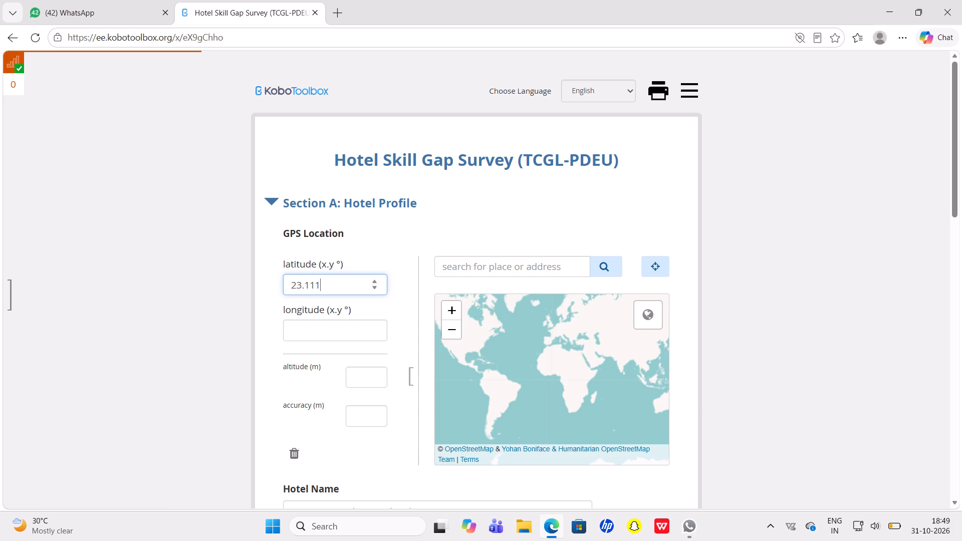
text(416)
Set the GPS Location longitude in the hotel profile to 72.629360.
click(323, 332)
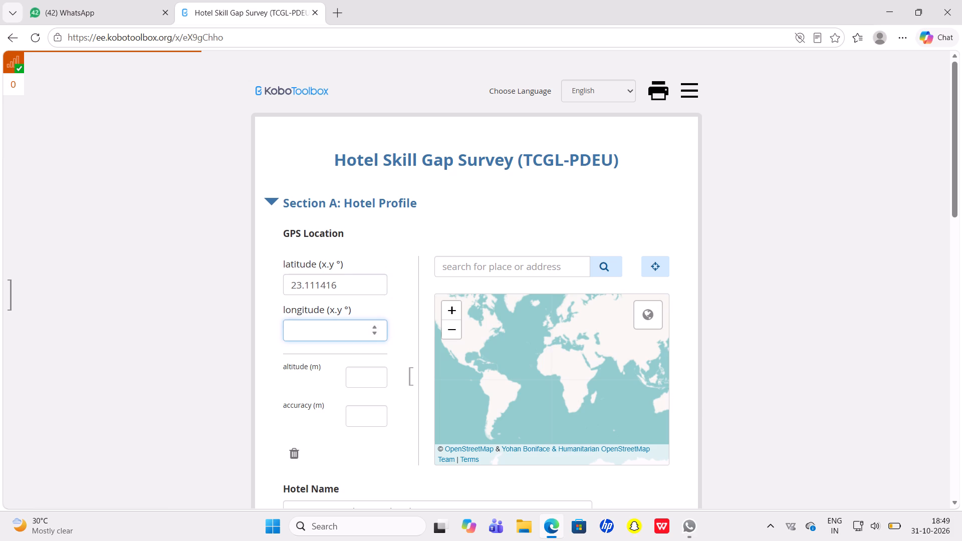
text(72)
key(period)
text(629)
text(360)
click(315, 443)
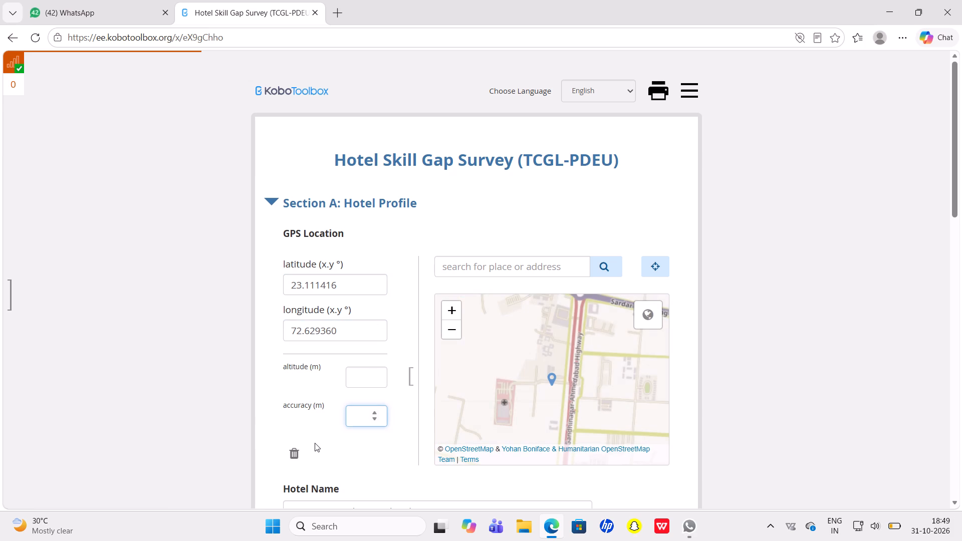
Finish the Section A hotel profile and advance to the next survey page, Section B: Seasonal Occupancy.
scroll(488, 436, down, 4)
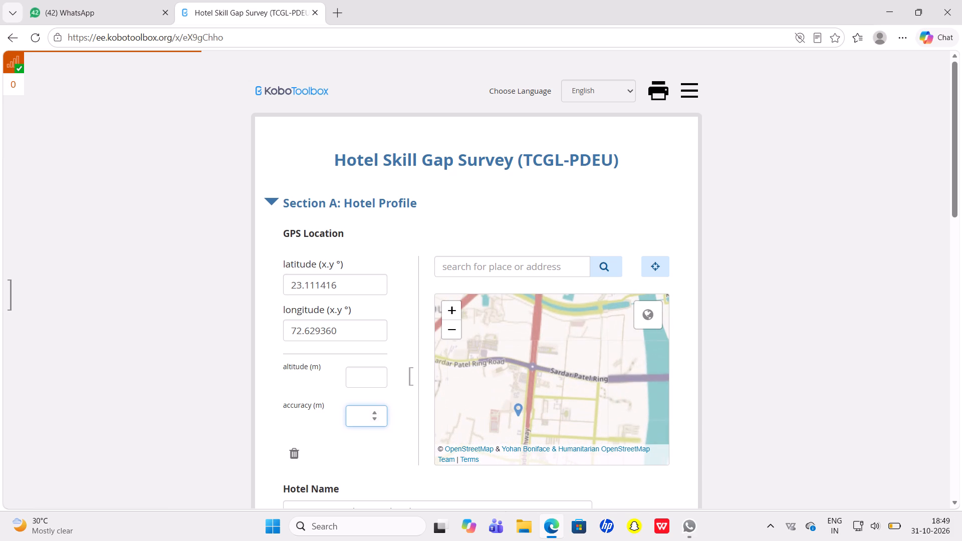
scroll(490, 484, down, 8)
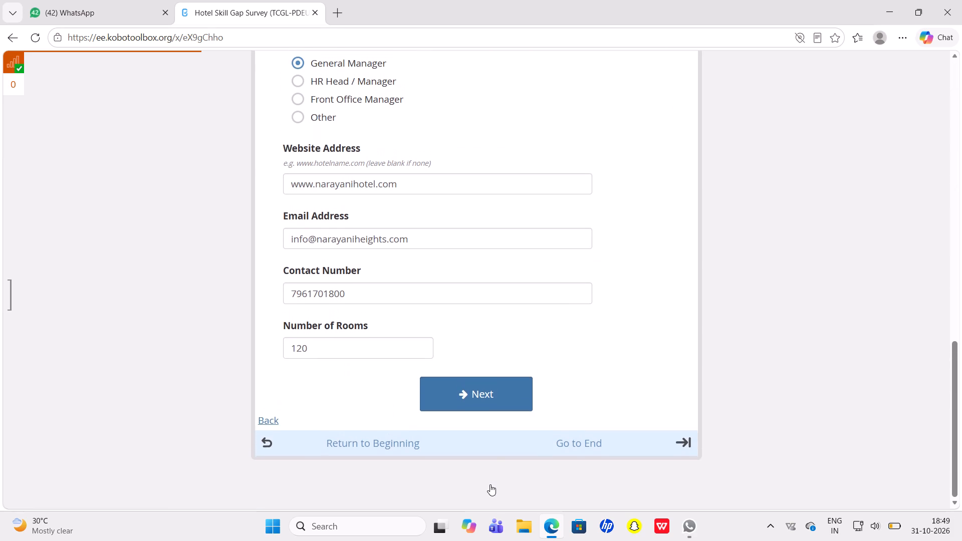
click(483, 385)
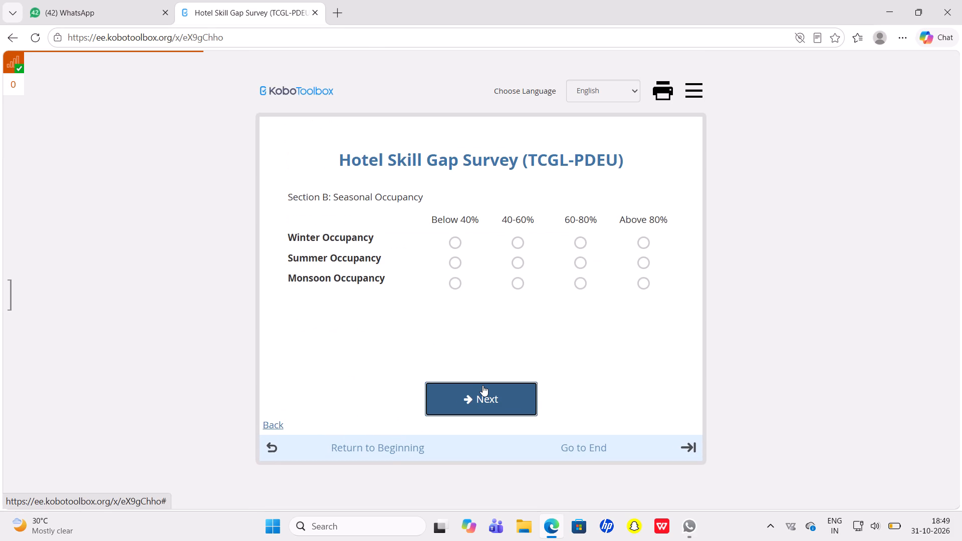
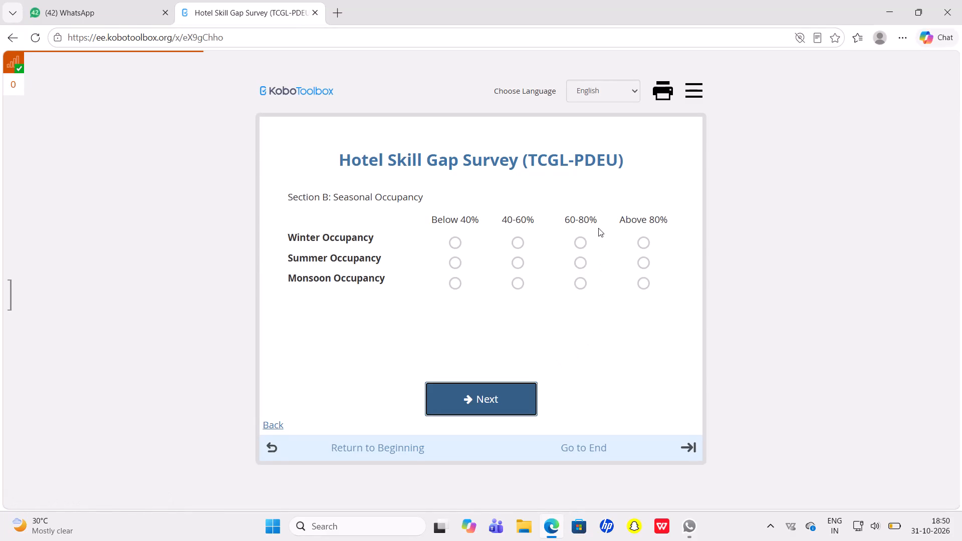
Record winter occupancy as 60-80% and both summer and monsoon occupancy as 40-60%, and advance to Section C.
click(582, 241)
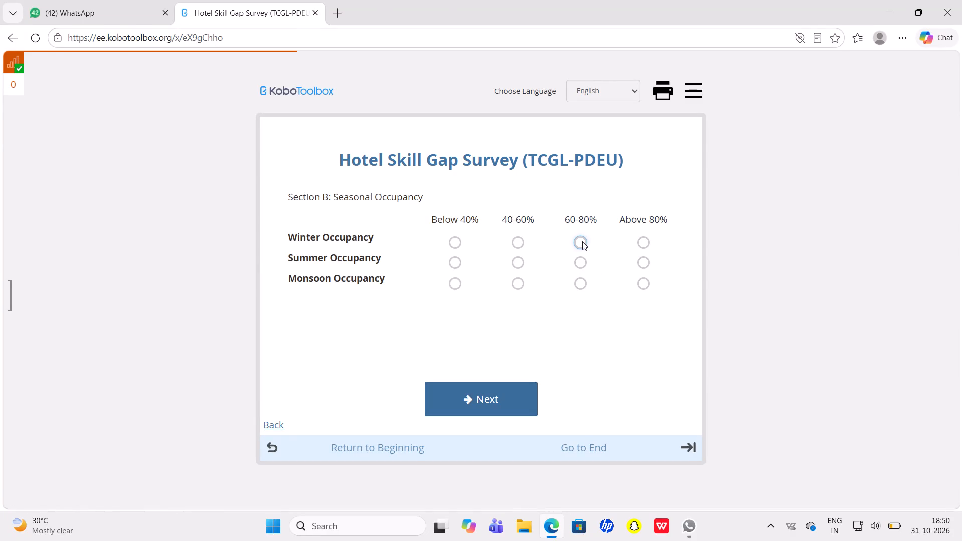
click(520, 257)
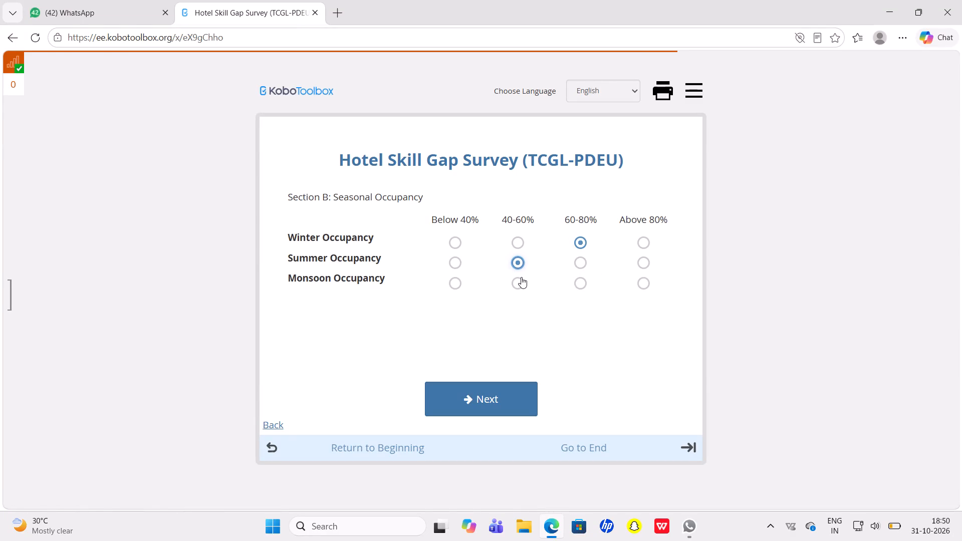
double_click(521, 277)
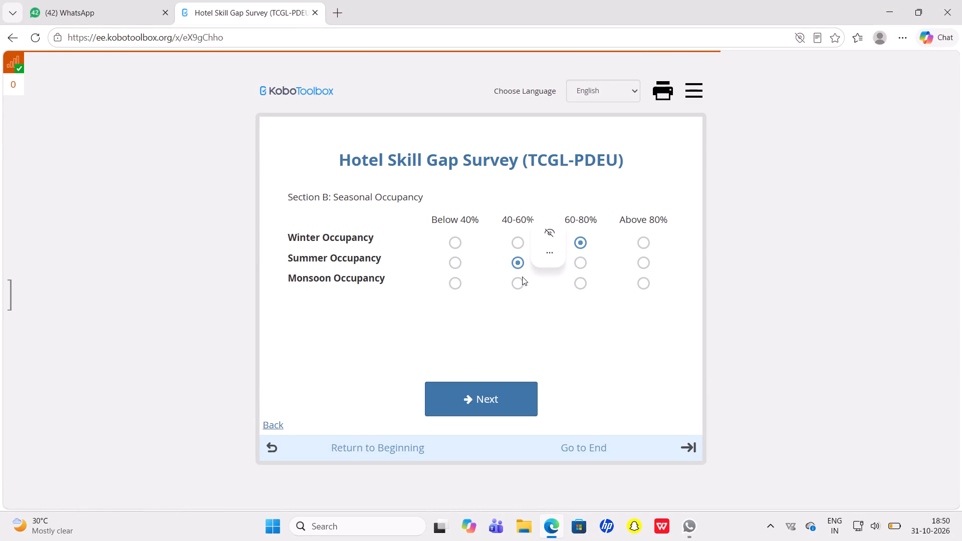
click(521, 280)
click(484, 390)
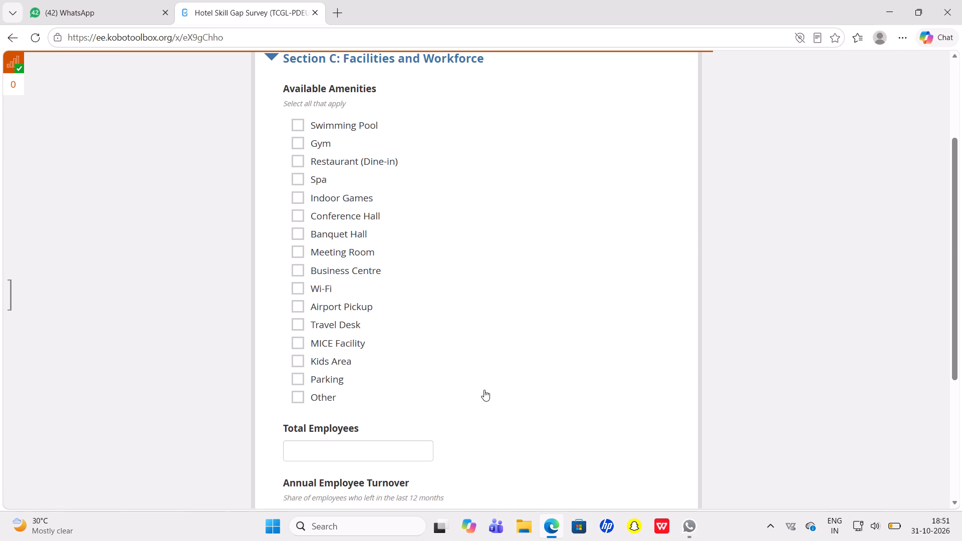
Mark every available amenity from Swimming Pool through Parking in Section C, leaving out Other.
click(298, 122)
click(301, 141)
drag(301, 141, 284, 180)
Mark all remaining available amenities from Restaurant (Dine-in) through Parking in Section C, leaving Other unselected.
click(294, 161)
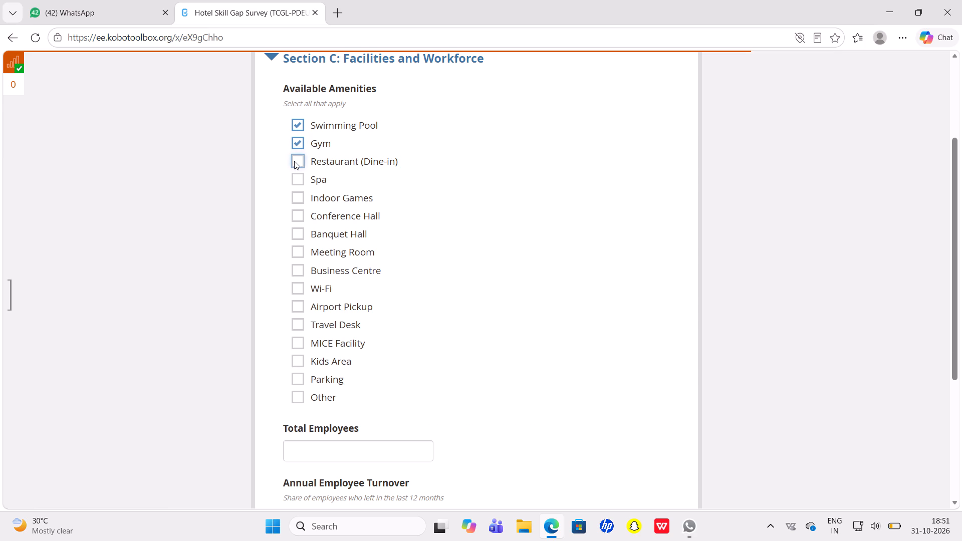
click(298, 168)
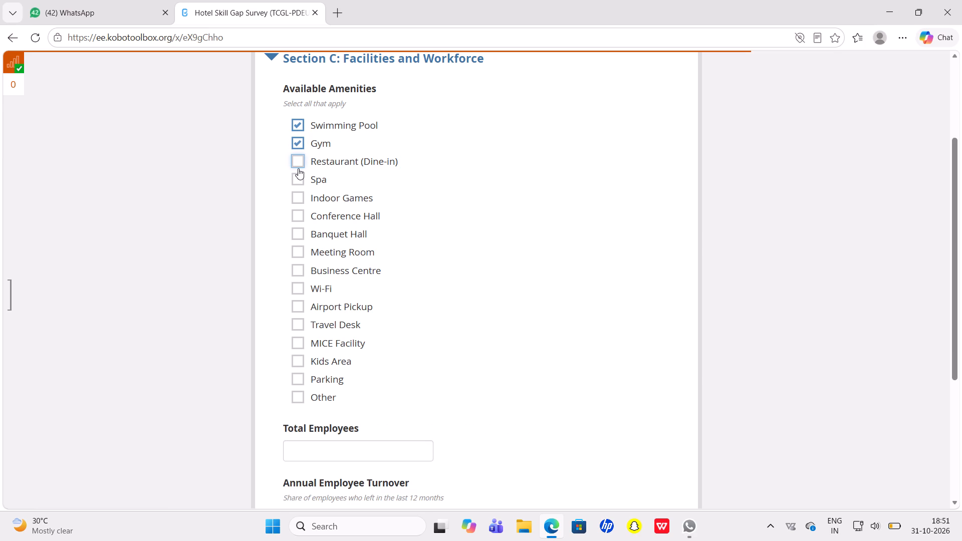
click(298, 180)
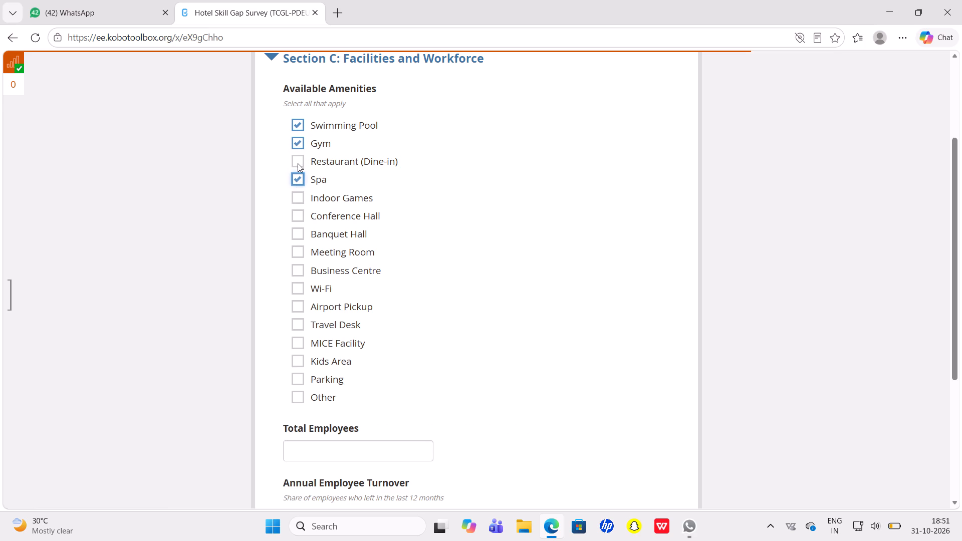
click(297, 161)
click(297, 195)
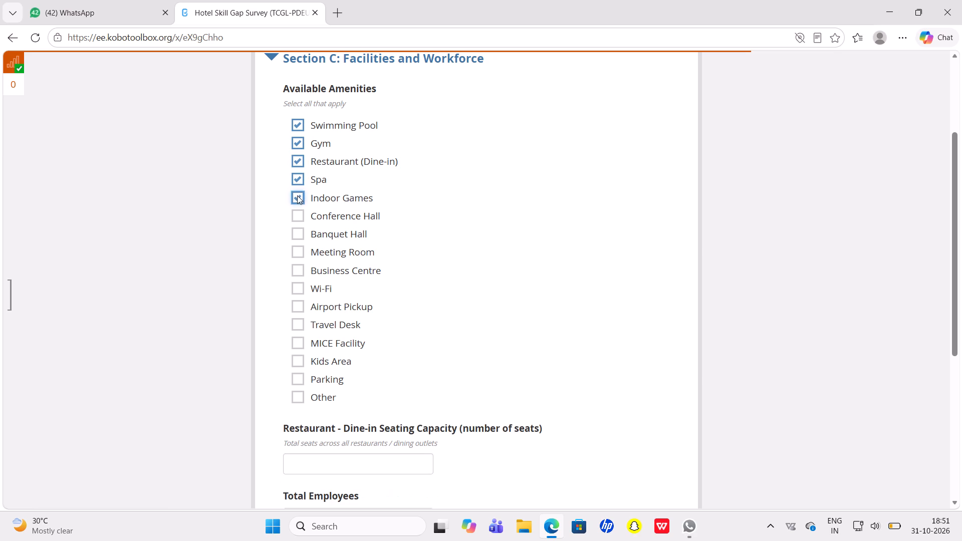
click(296, 219)
click(296, 234)
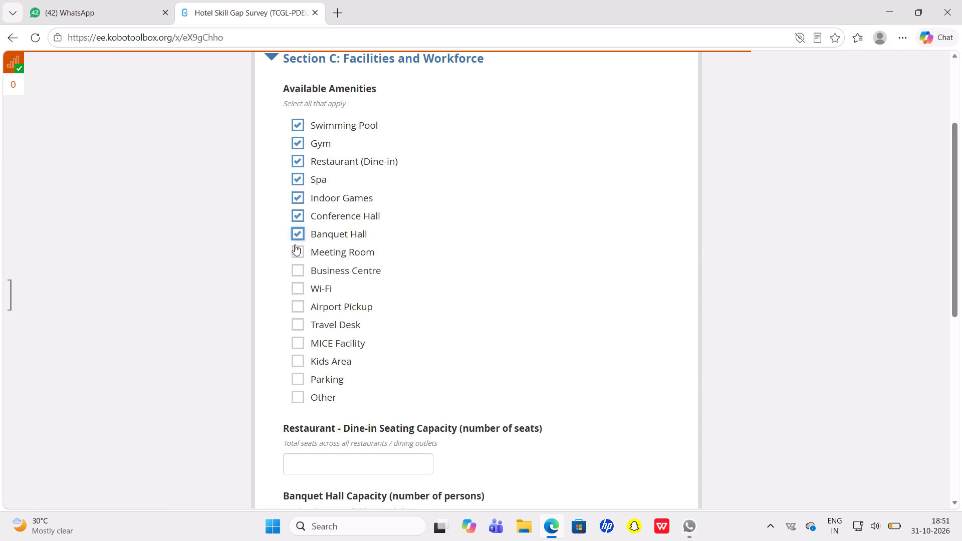
click(295, 249)
click(298, 268)
click(304, 285)
click(300, 297)
click(294, 294)
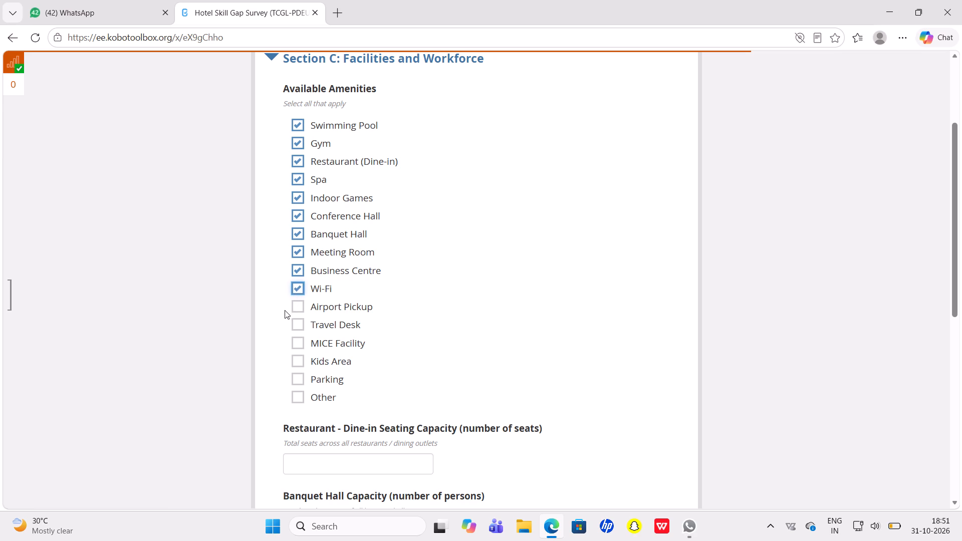
click(292, 312)
click(295, 324)
drag(295, 339, 296, 354)
click(296, 354)
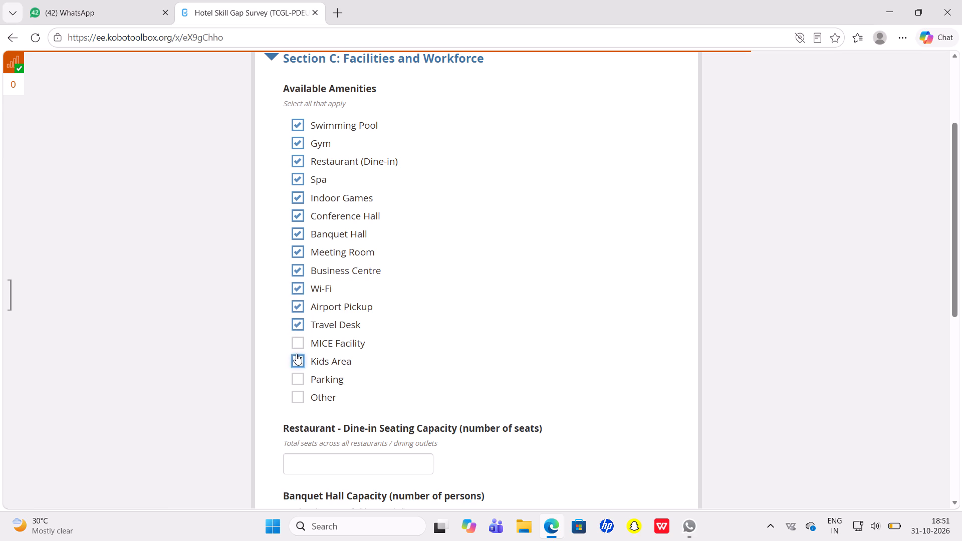
click(300, 344)
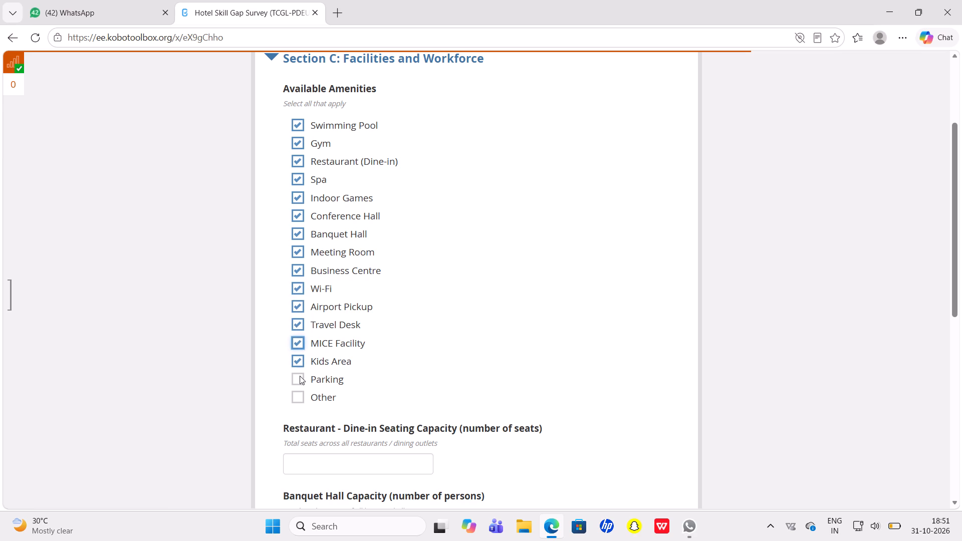
click(300, 376)
Enter 170 as the restaurant's dine-in seating capacity in Section C.
click(343, 471)
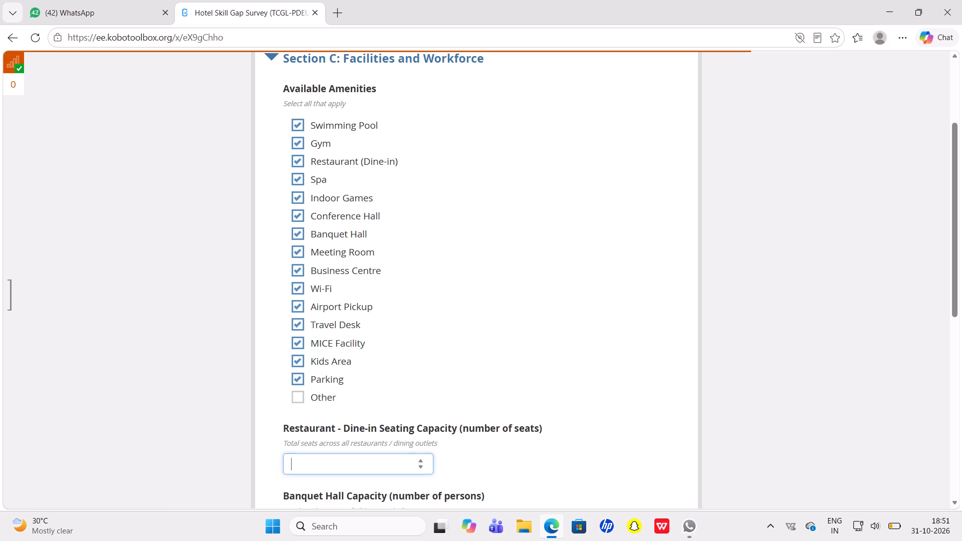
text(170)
scroll(343, 471, down, 2)
Set the restaurant dine-in seating capacity to 170 seats.
scroll(343, 471, down, 1)
triple_click(418, 469)
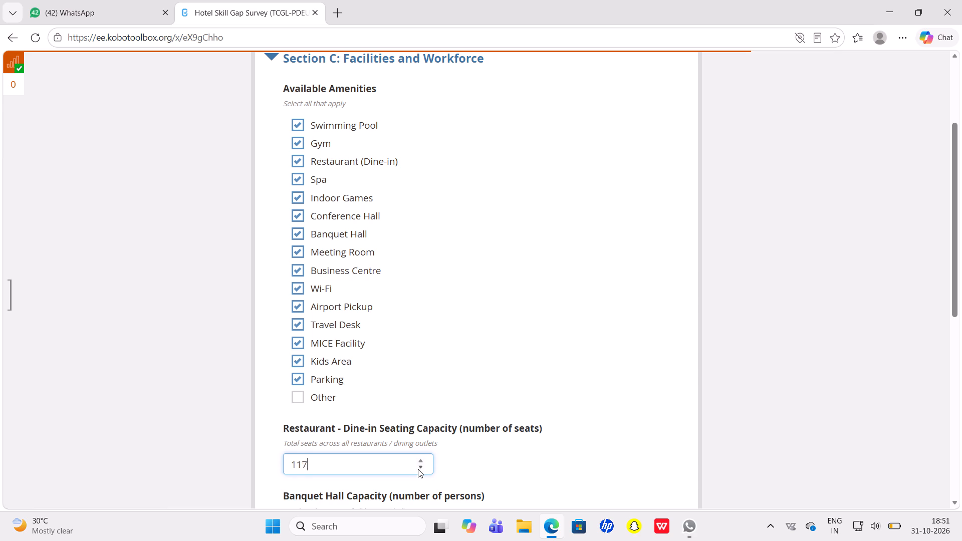
click(418, 469)
drag(418, 469, 418, 472)
drag(418, 472, 424, 455)
key(BackSpace)
key(BackSpace)
text(70)
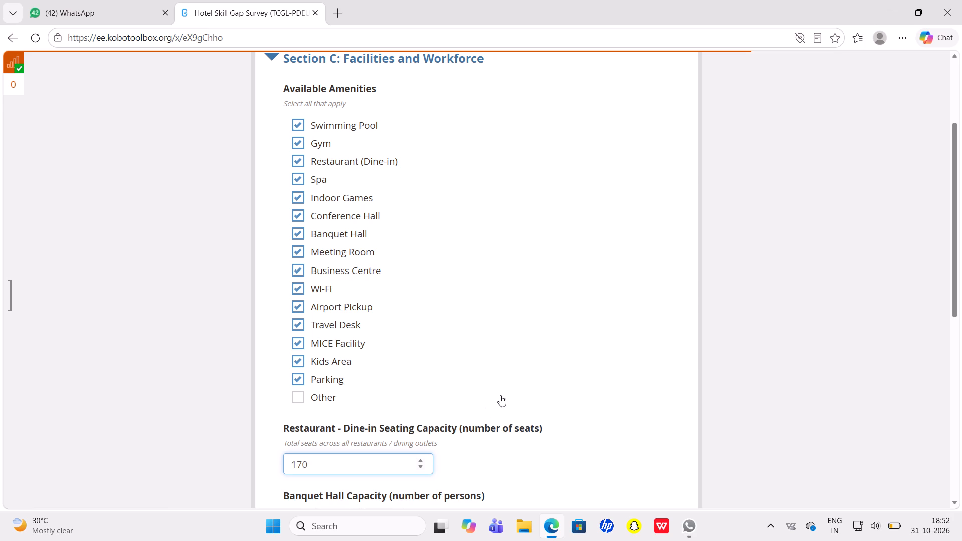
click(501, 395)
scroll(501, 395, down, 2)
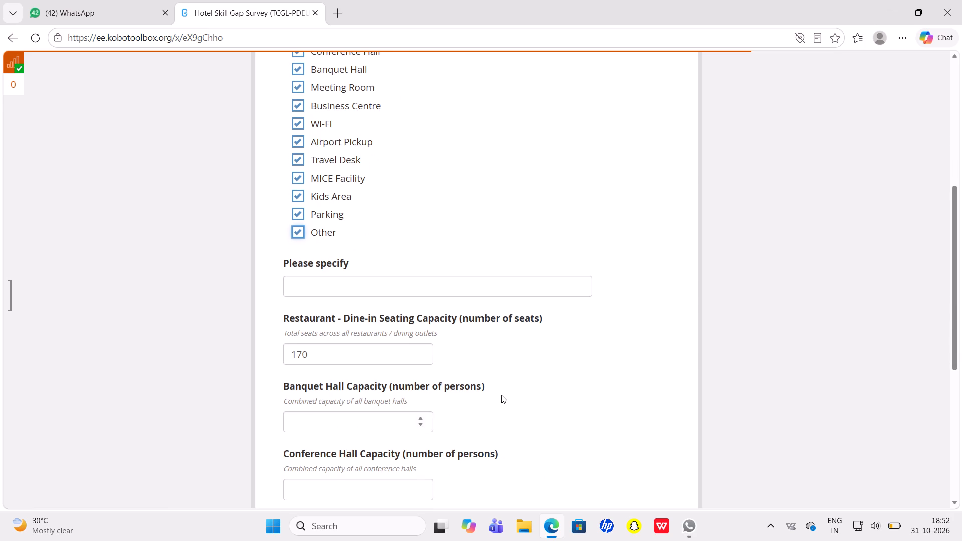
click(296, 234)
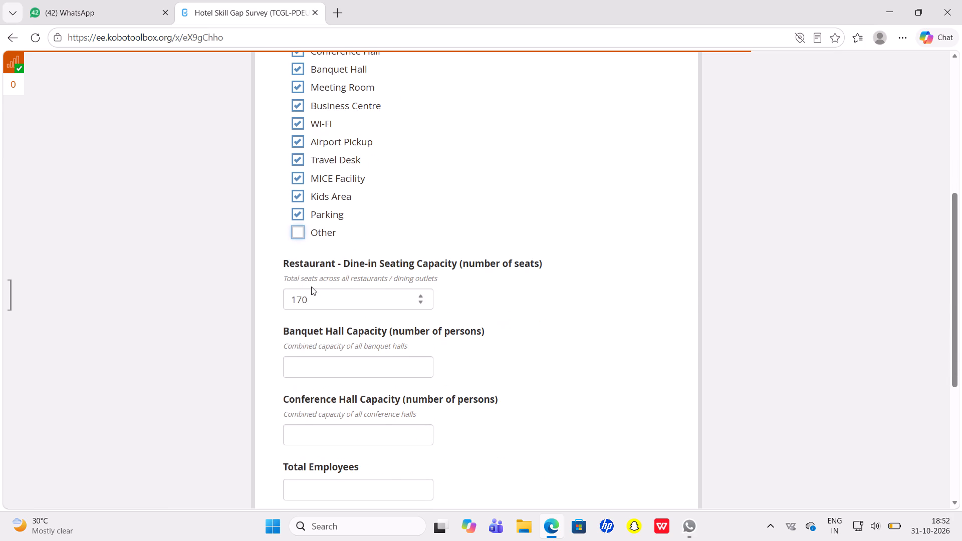
Enter a banquet hall capacity of 1300 persons and a conference hall capacity of 200 persons.
click(372, 372)
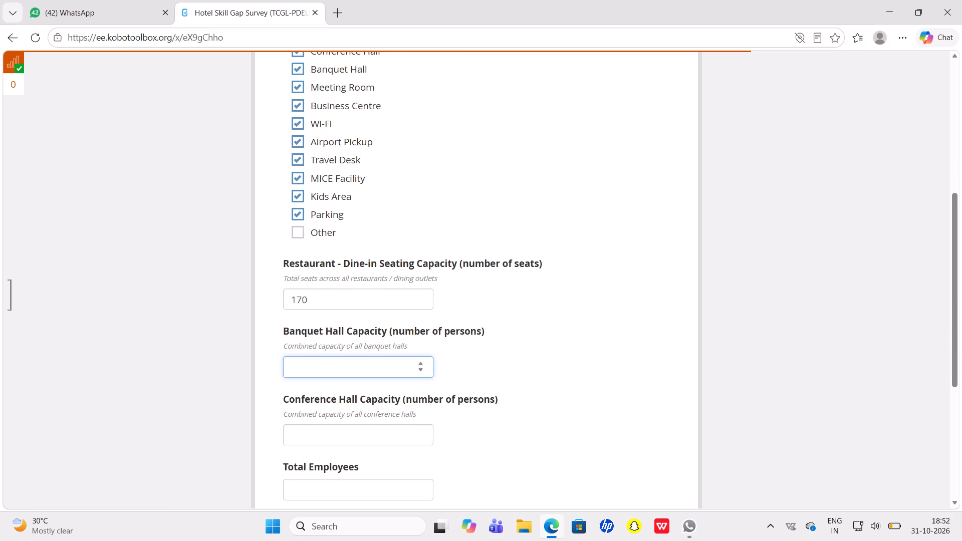
text(139)
key(BackSpace)
text(00)
click(376, 430)
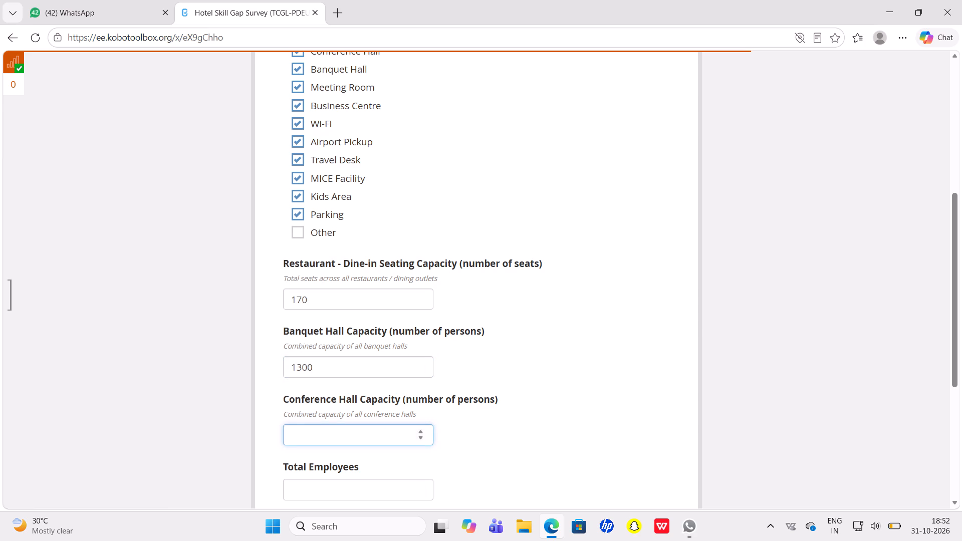
text(200)
Enter 180 total employees with an annual turnover of 10-20%, and advance to Section D.
click(376, 488)
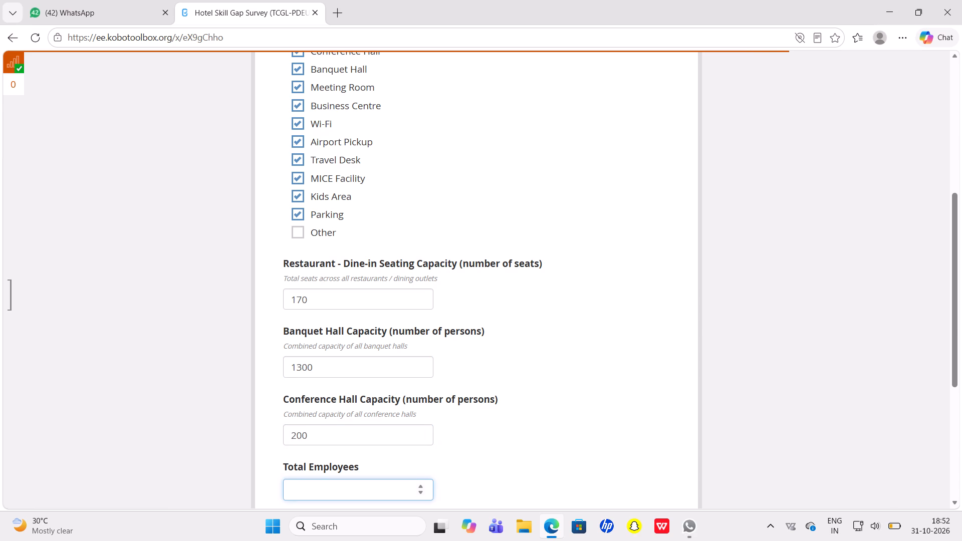
text(180)
scroll(549, 491, down, 3)
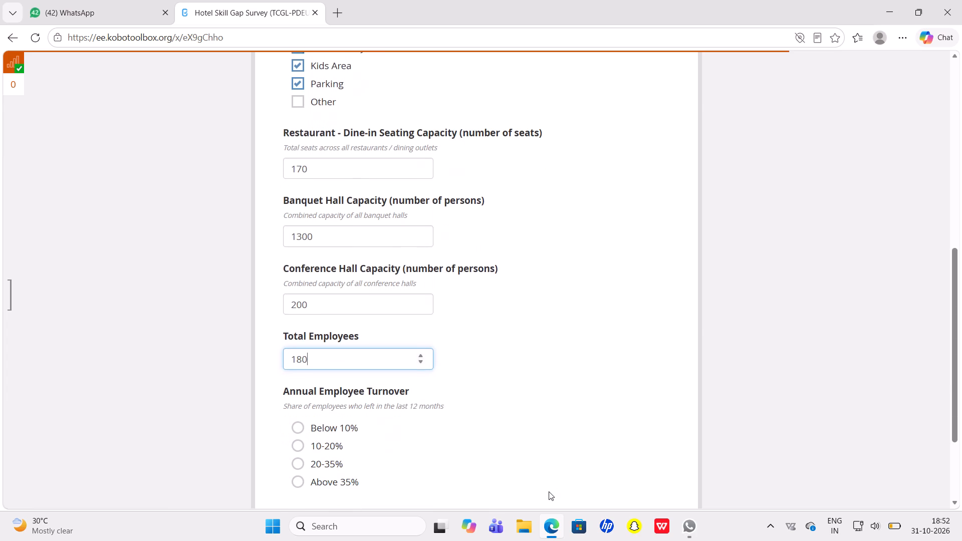
scroll(549, 491, down, 1)
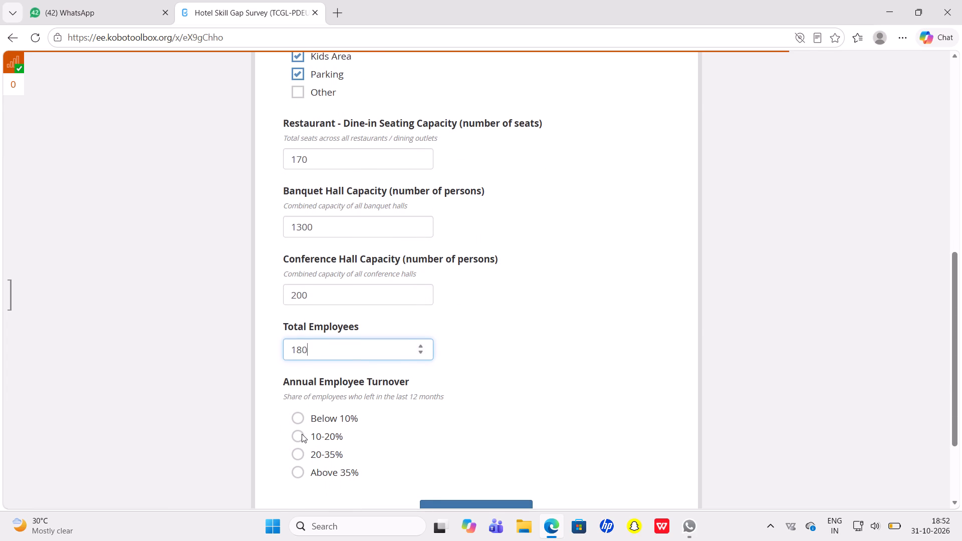
click(302, 434)
click(440, 502)
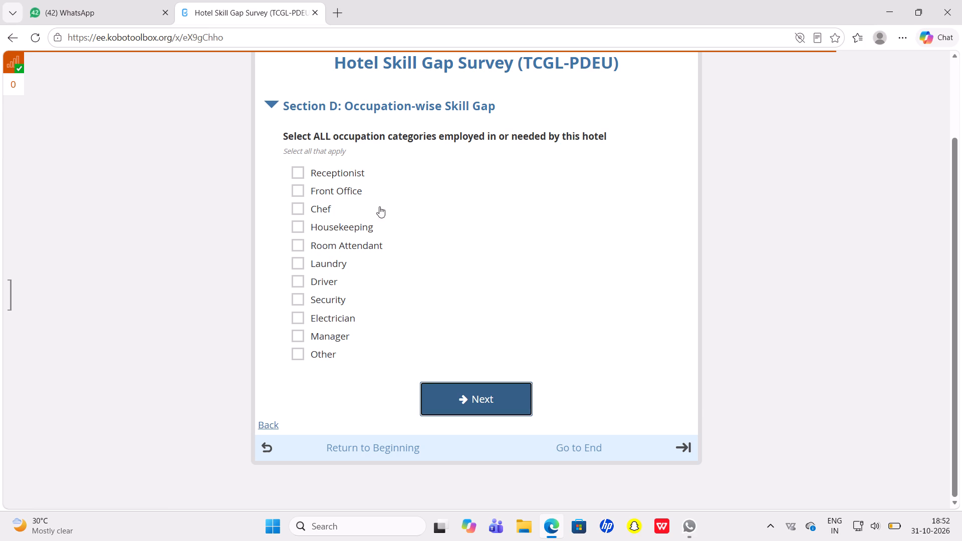
Select all occupation categories from Receptionist through Manager, excluding Other, and advance to the Receptionist page.
drag(303, 172, 299, 189)
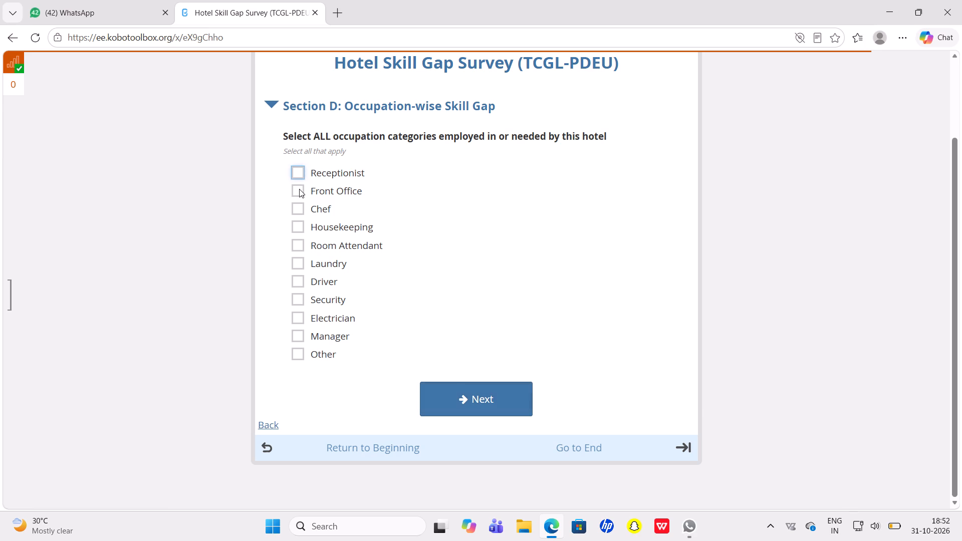
click(299, 189)
click(297, 175)
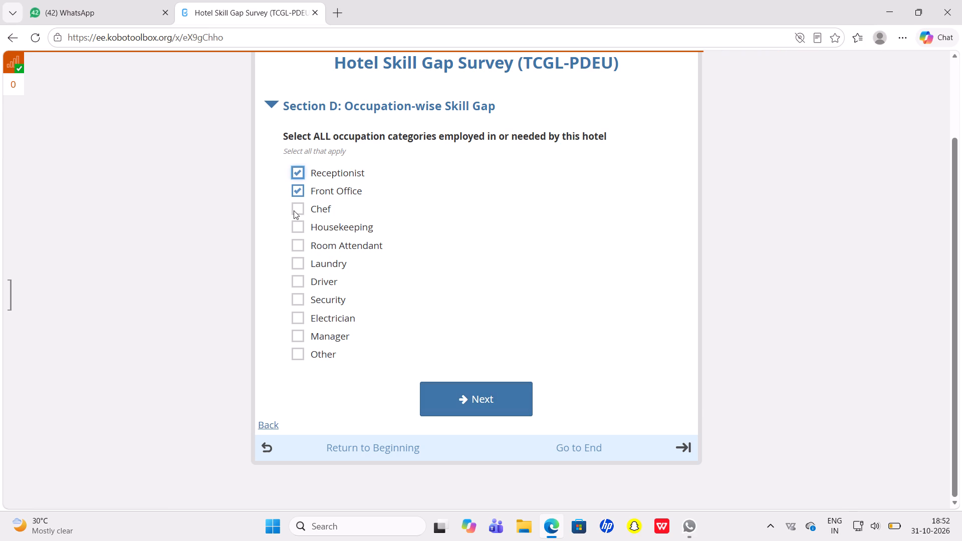
click(294, 210)
click(296, 221)
click(299, 247)
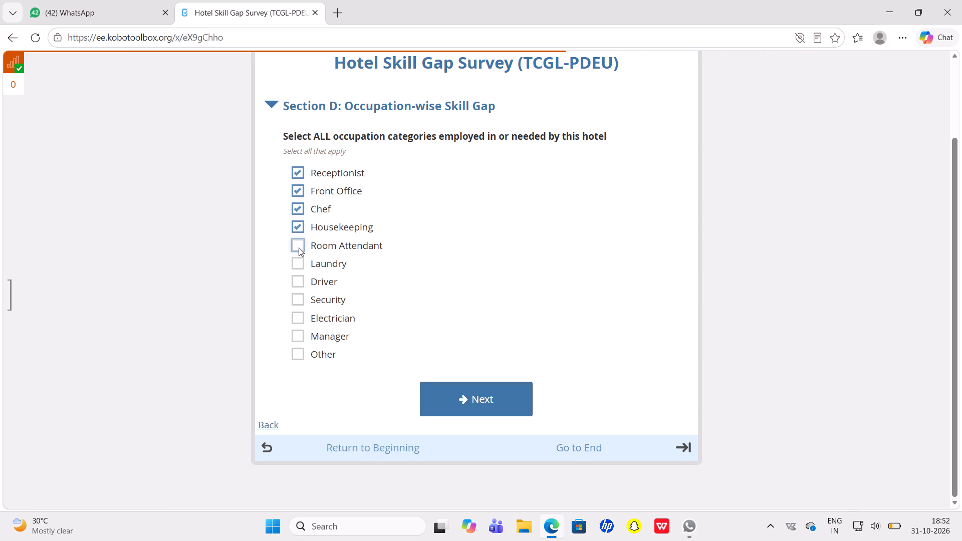
click(299, 260)
drag(297, 278, 296, 299)
click(296, 299)
click(298, 283)
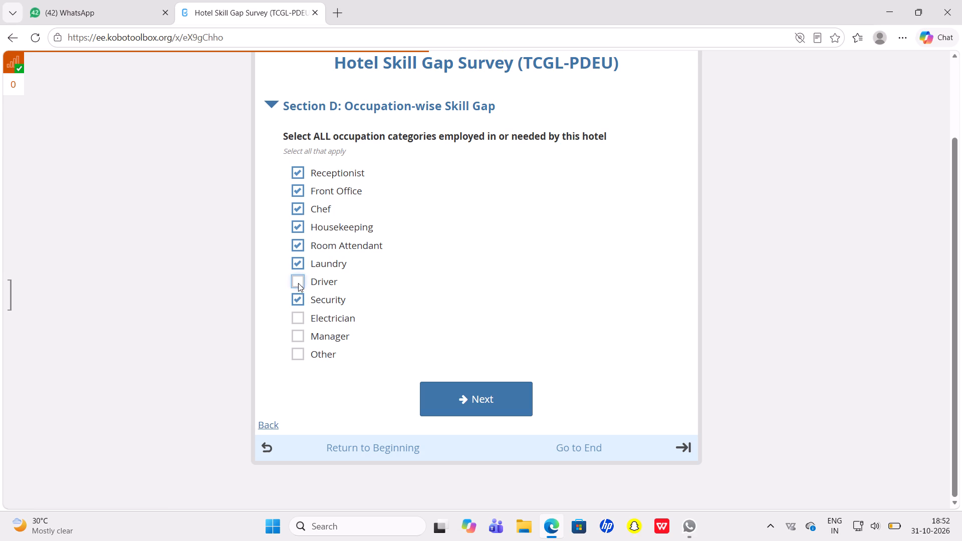
drag(298, 310, 299, 329)
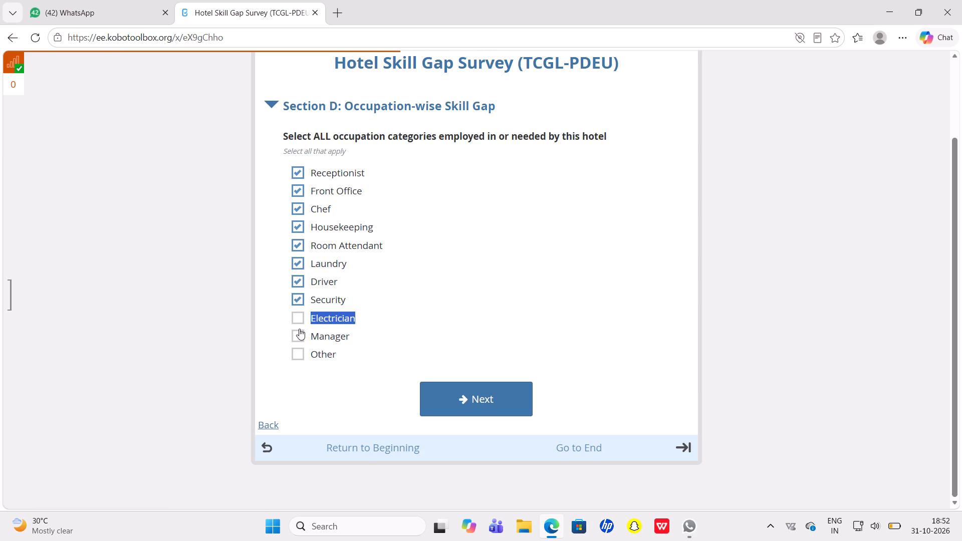
drag(299, 329, 297, 315)
drag(297, 315, 298, 320)
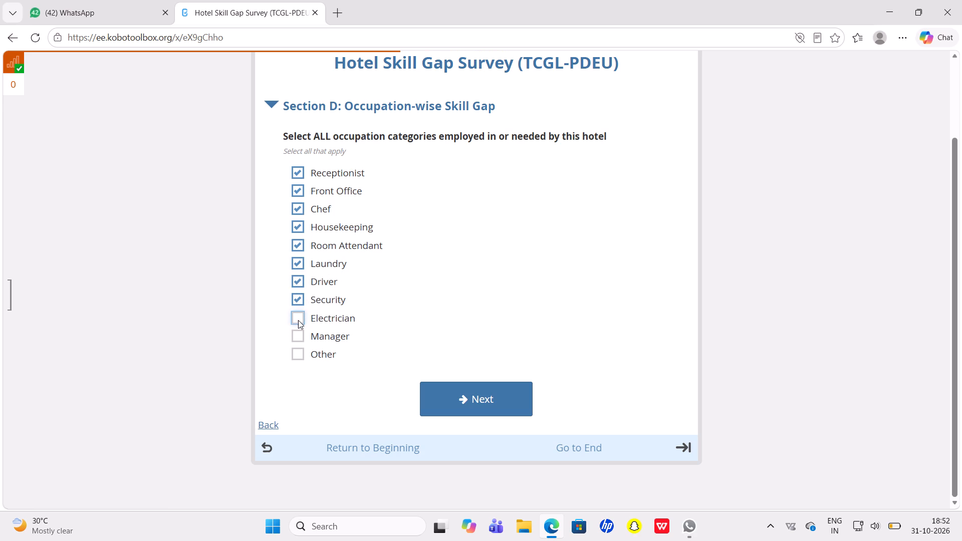
click(298, 320)
click(298, 332)
click(452, 394)
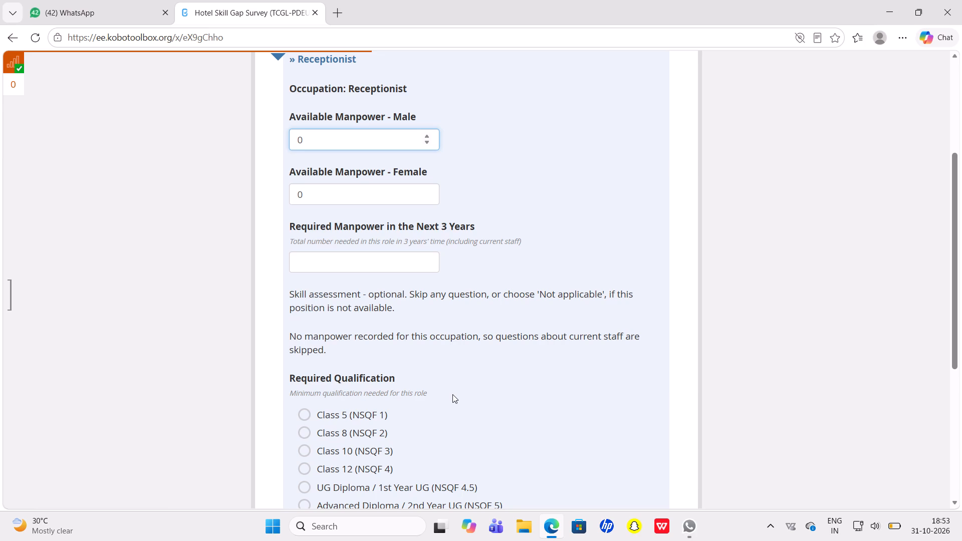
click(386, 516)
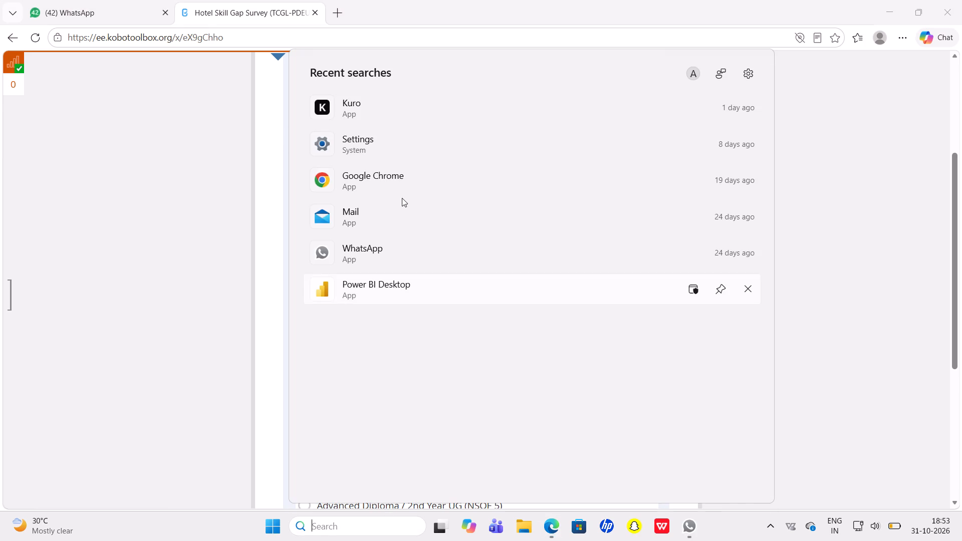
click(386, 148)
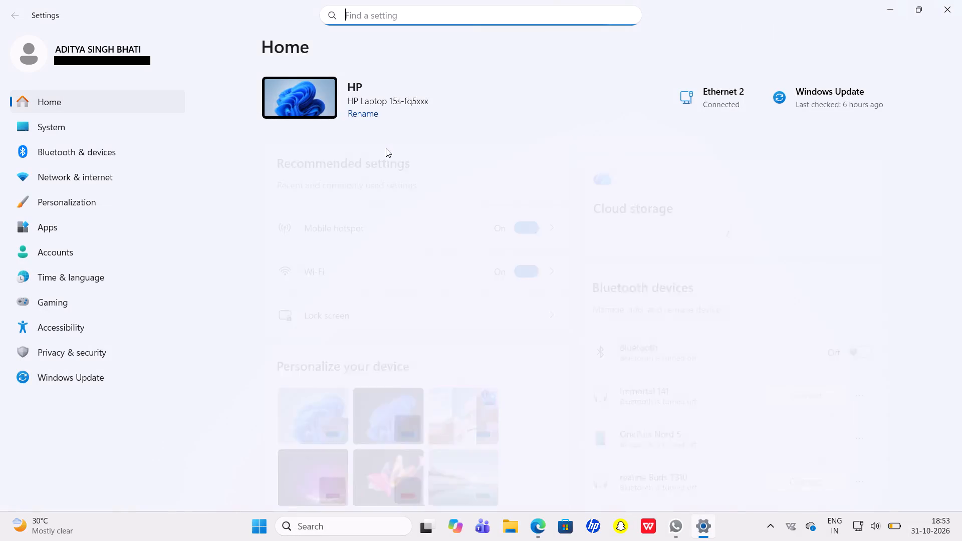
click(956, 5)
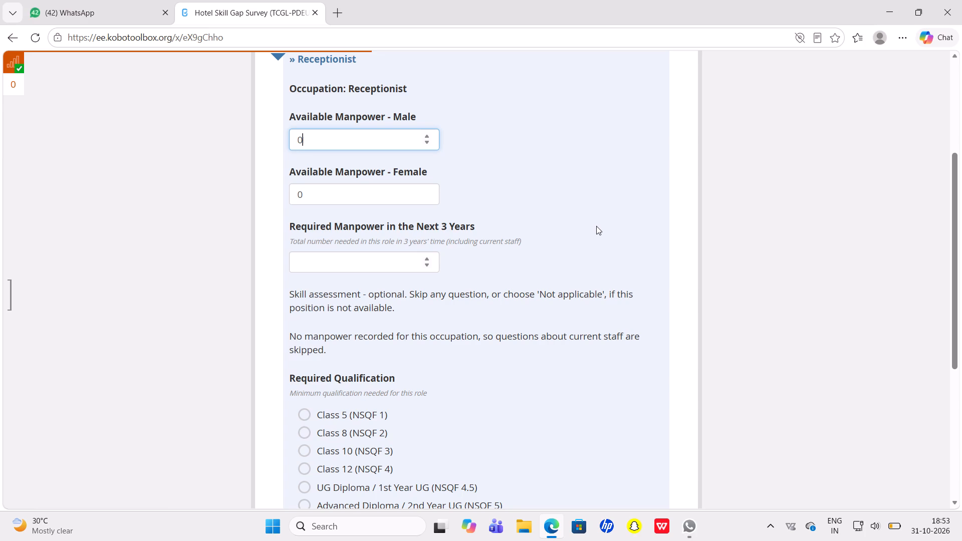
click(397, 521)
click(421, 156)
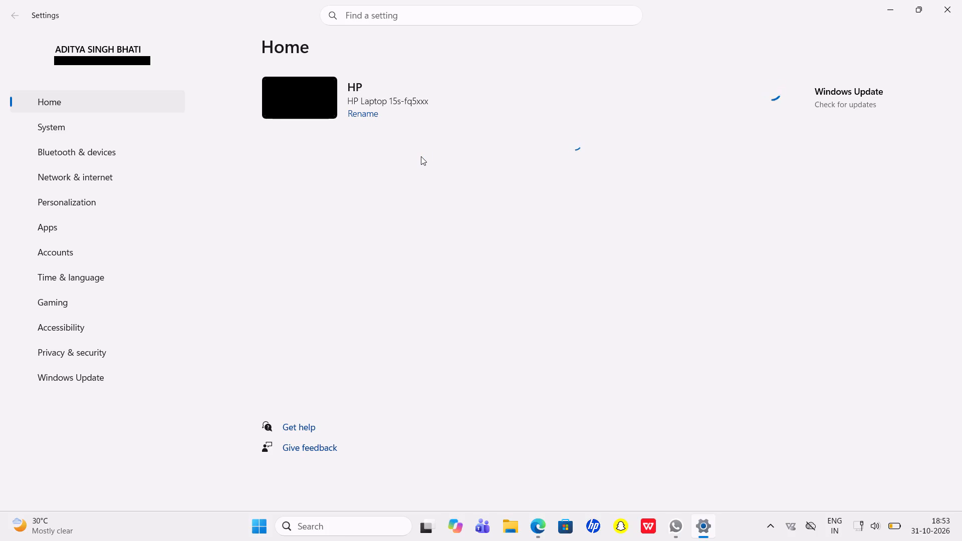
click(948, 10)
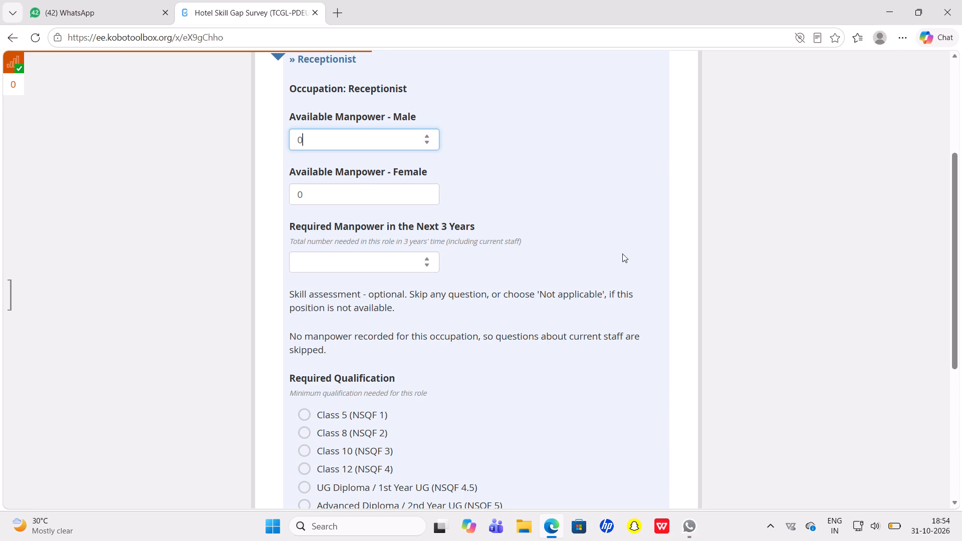
Switch from the survey form to the Windows Settings app.
click(355, 523)
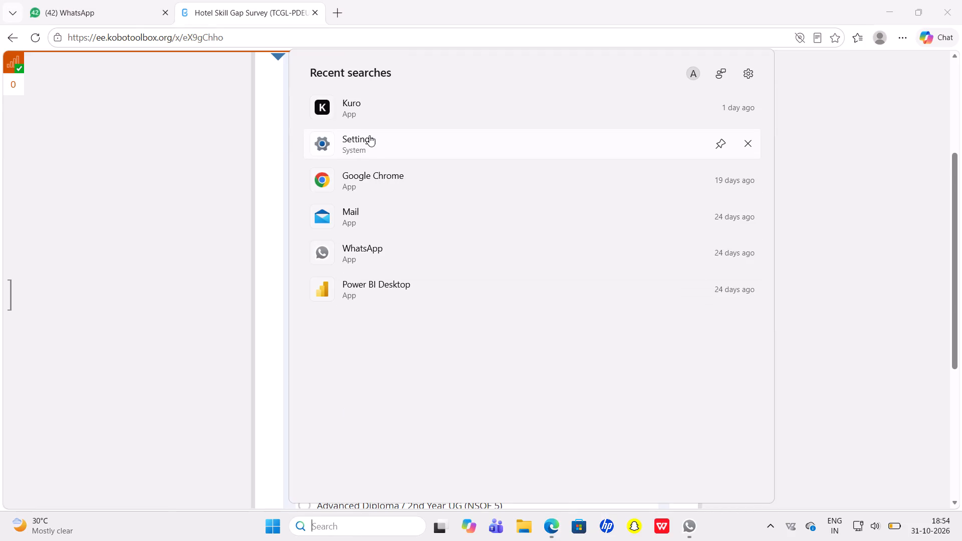
click(369, 140)
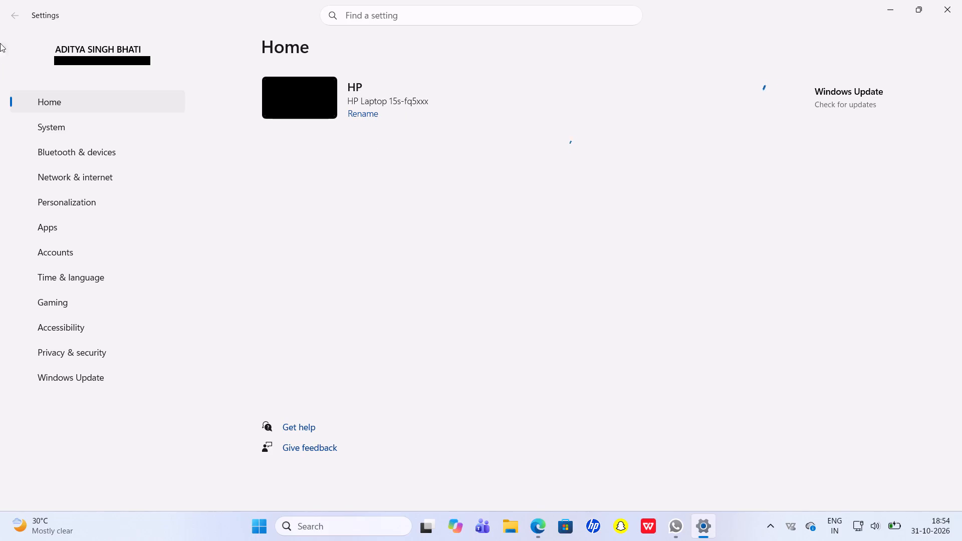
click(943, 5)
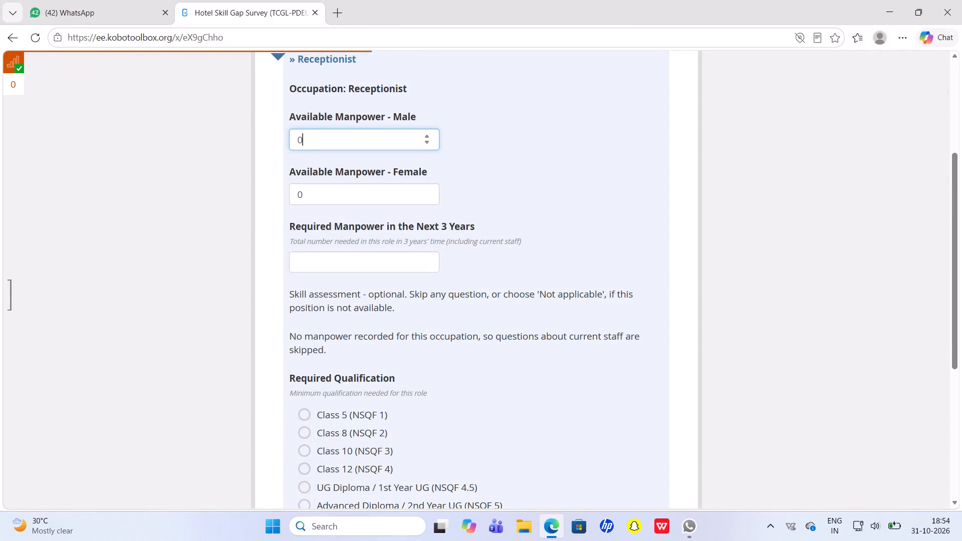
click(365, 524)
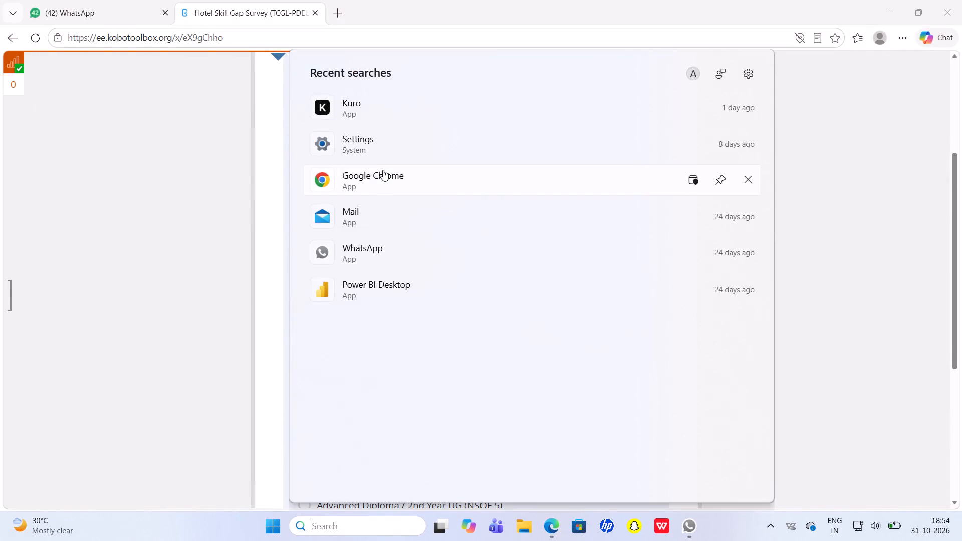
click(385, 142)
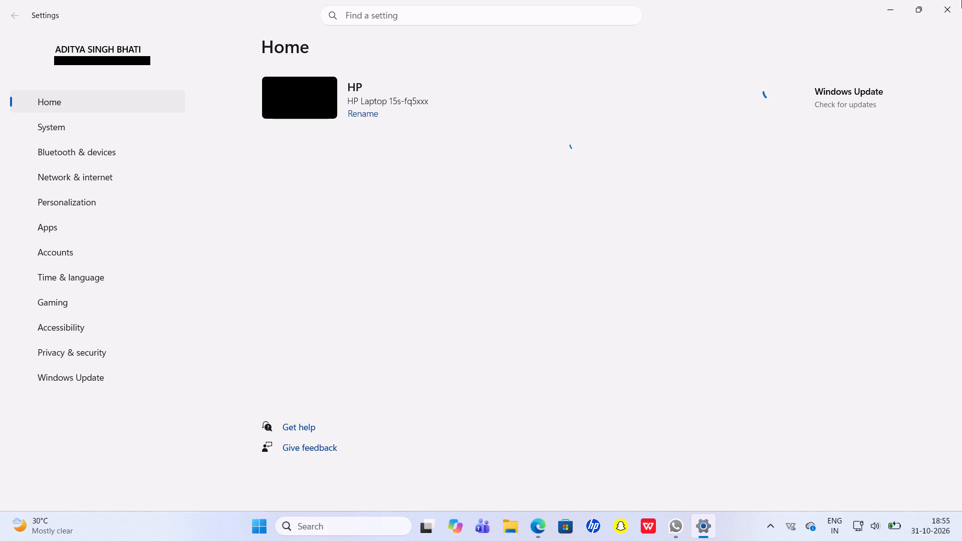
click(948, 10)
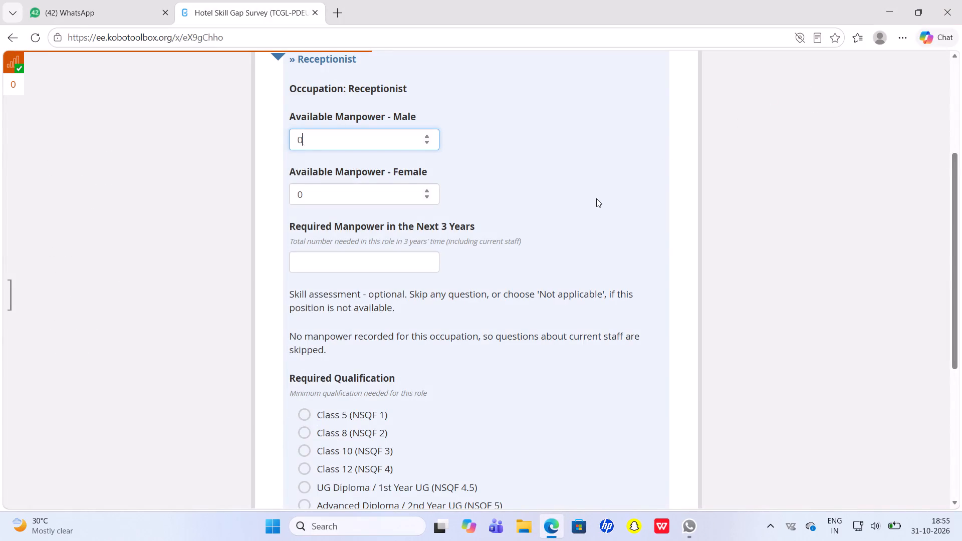
Enter Receptionist available manpower of 5 male and 4 female, with 12 required in the next 3 years.
key(BackSpace)
key(5)
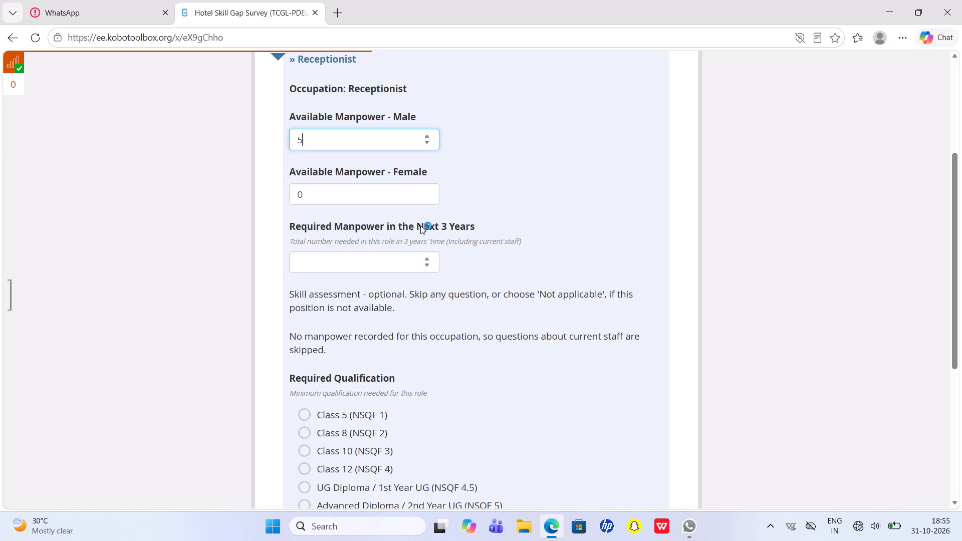
click(360, 198)
key(BackSpace)
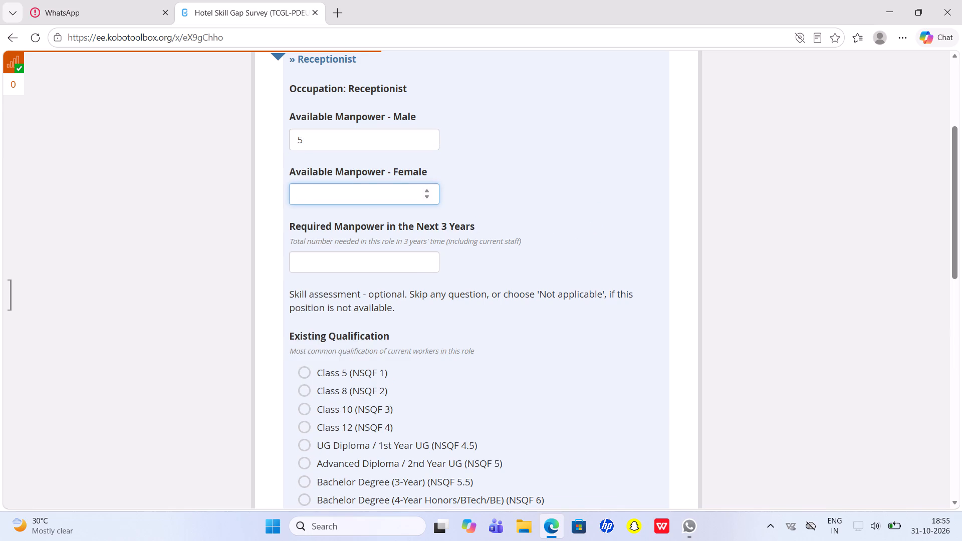
key(4)
click(321, 259)
text(12)
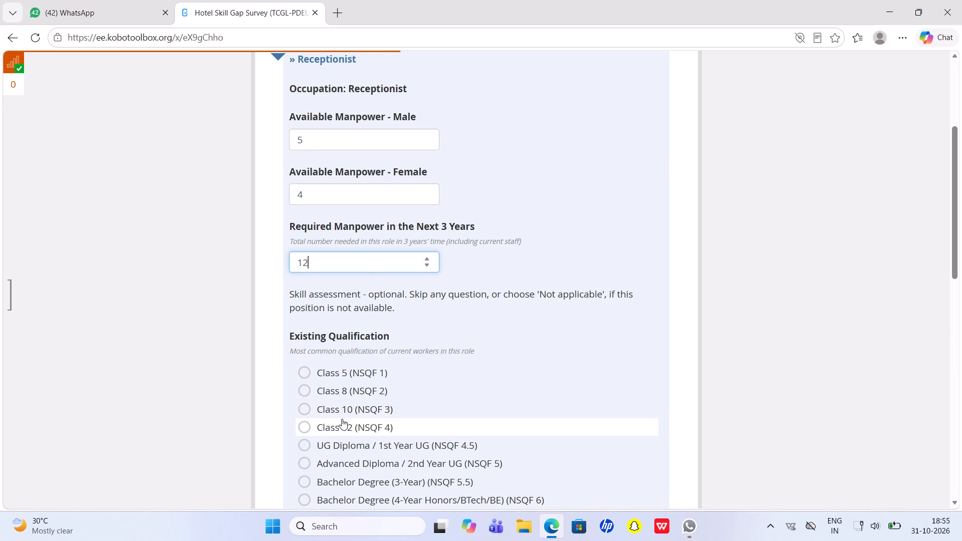
Set both the existing and required Receptionist qualifications to Bachelor Degree (3-Year) (NSQF 5.5).
click(306, 477)
scroll(306, 477, down, 4)
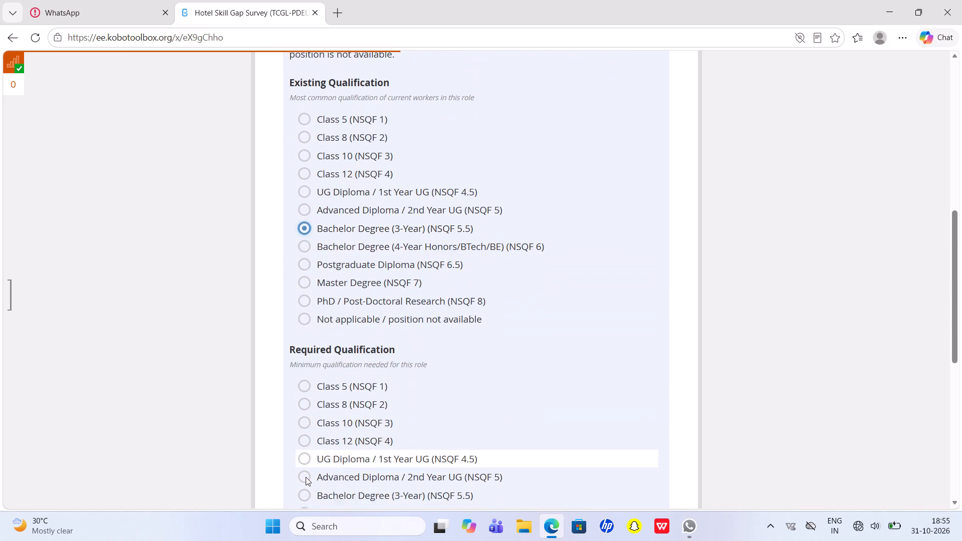
scroll(306, 477, down, 1)
click(301, 398)
Mark English as the Receptionist language skill gap, review the entries, and advance to the Front Office page.
scroll(301, 398, down, 2)
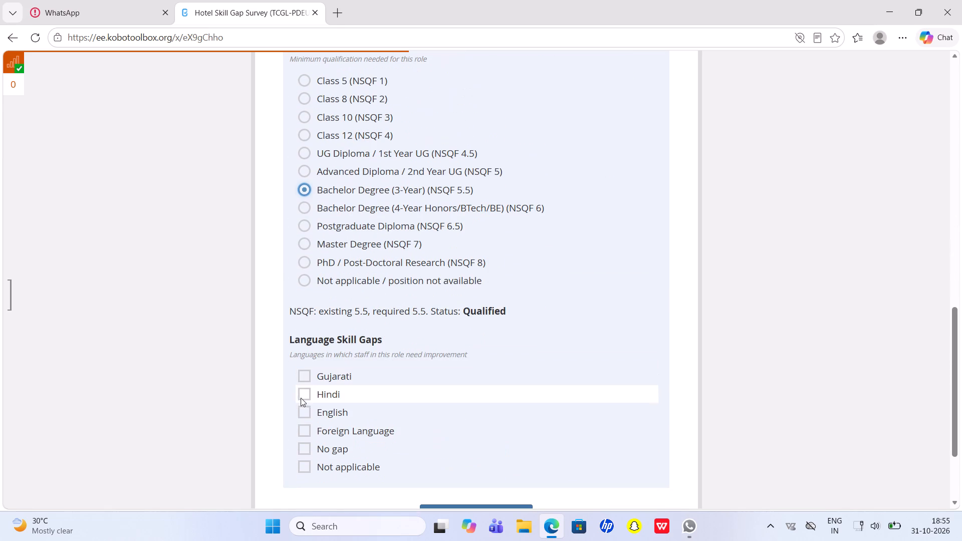
scroll(301, 398, down, 1)
click(307, 407)
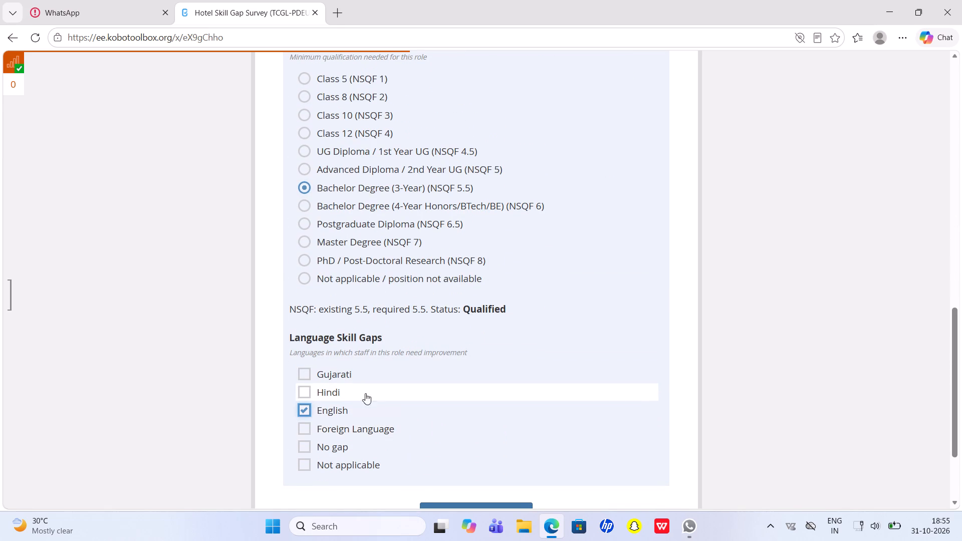
click(436, 501)
scroll(521, 285, up, 2)
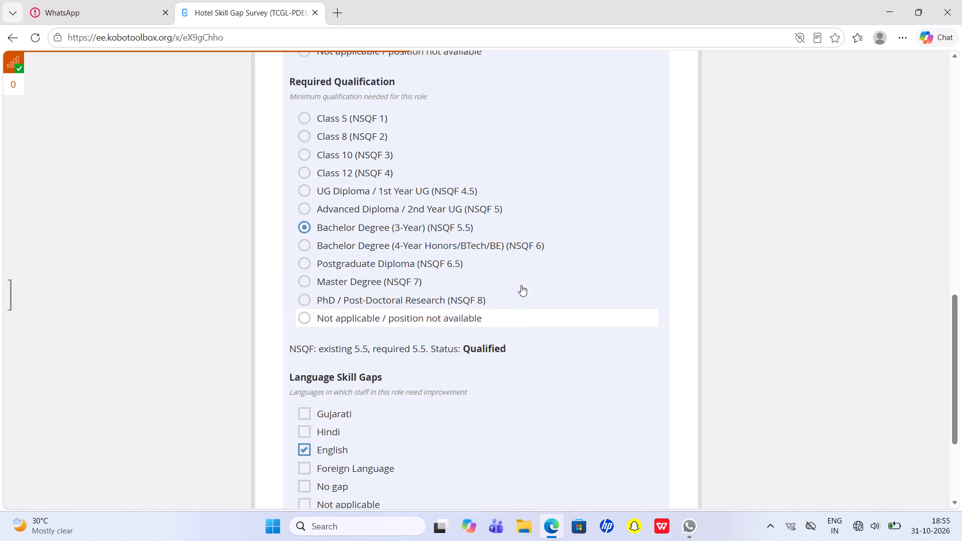
scroll(521, 285, up, 9)
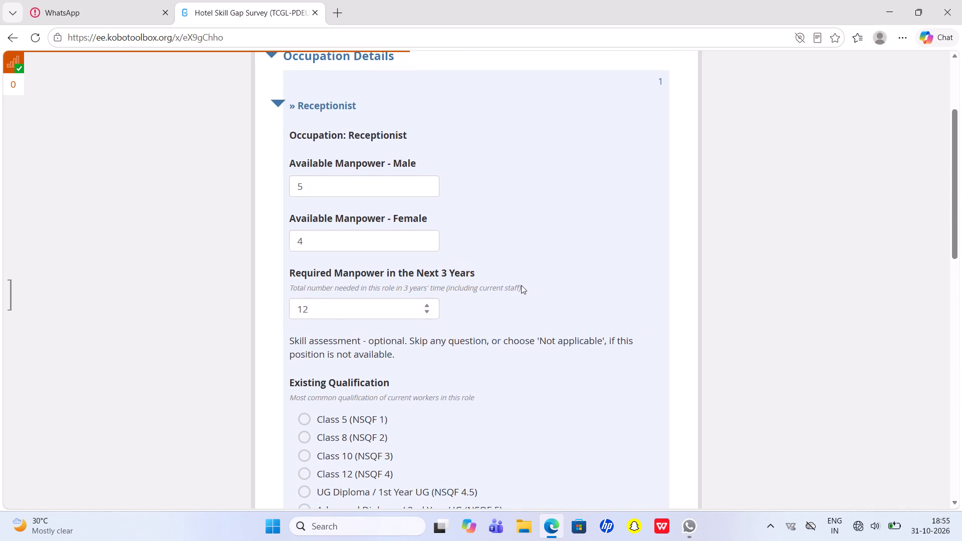
scroll(521, 285, up, 1)
scroll(521, 285, down, 5)
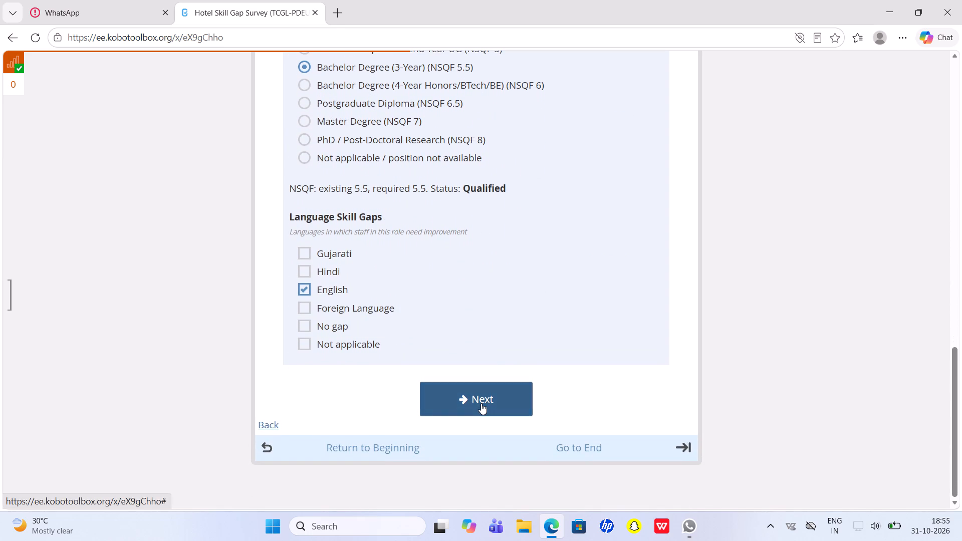
click(481, 403)
Enter Front Office available manpower of 7 male and 5 female, with 15 required in the next 3 years.
scroll(481, 403, up, 1)
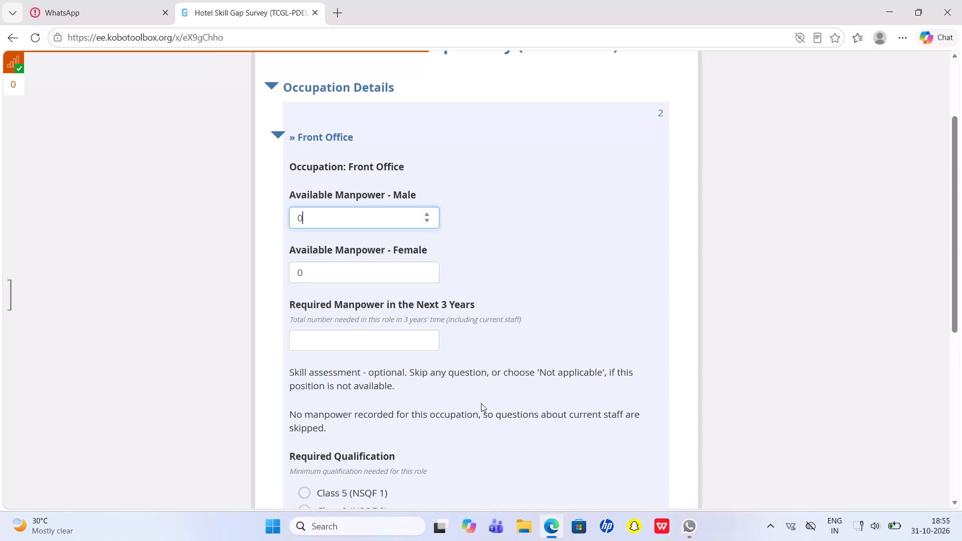
key(BackSpace)
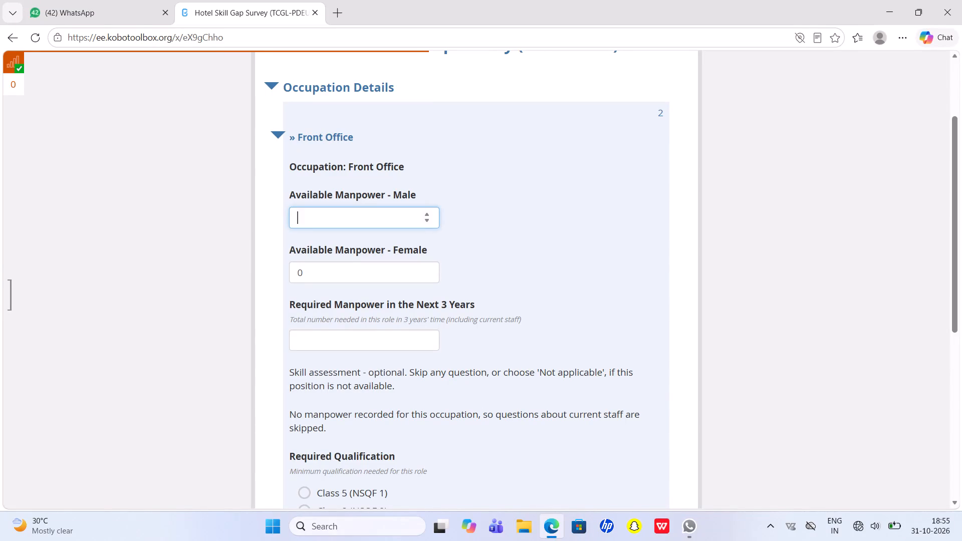
key(7)
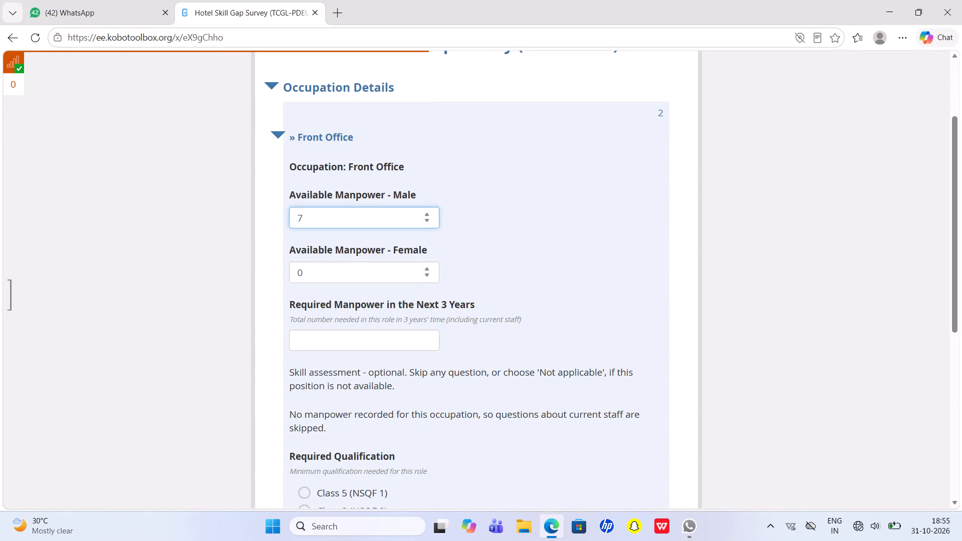
click(410, 272)
key(BackSpace)
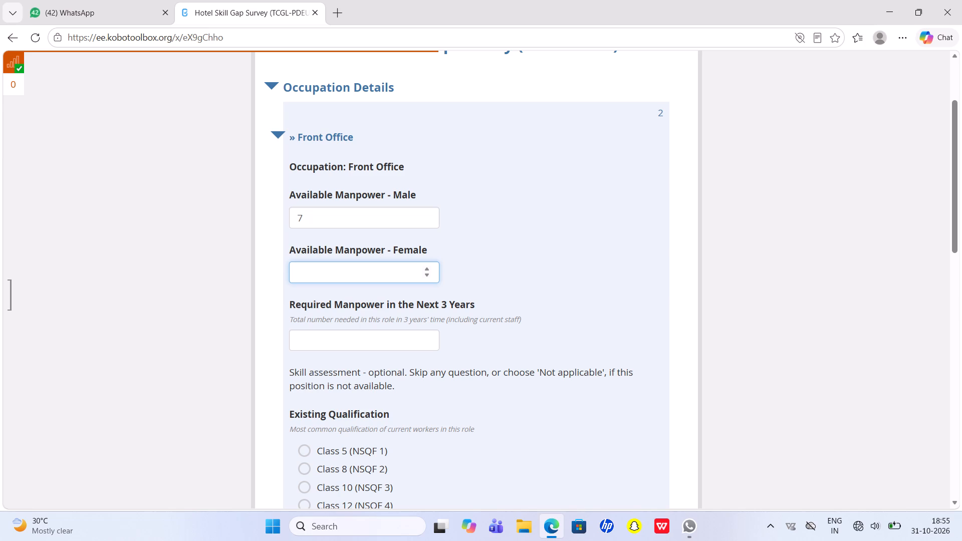
key(5)
click(365, 335)
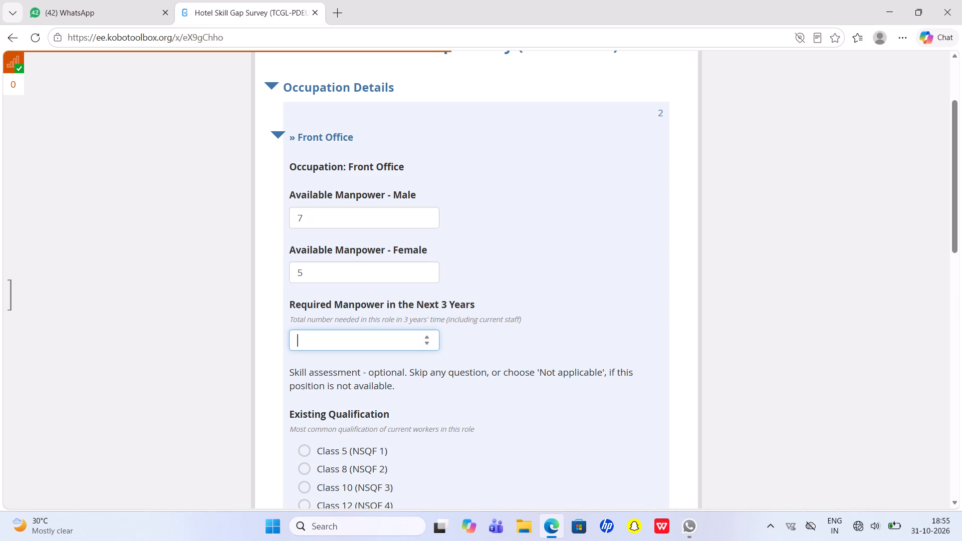
text(15)
Set both the existing and required Front Office qualifications to Bachelor Degree (3-Year) (NSQF 5.5).
scroll(316, 485, down, 4)
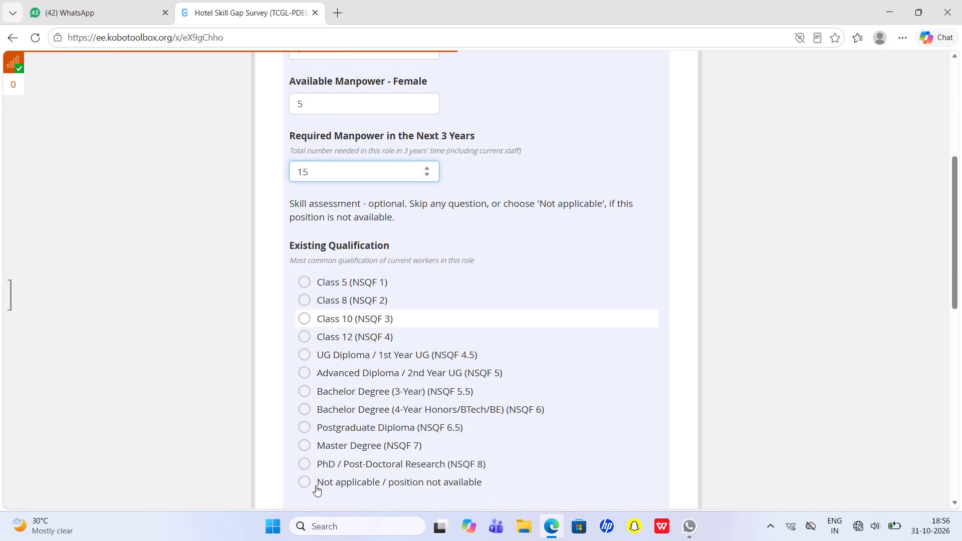
click(303, 392)
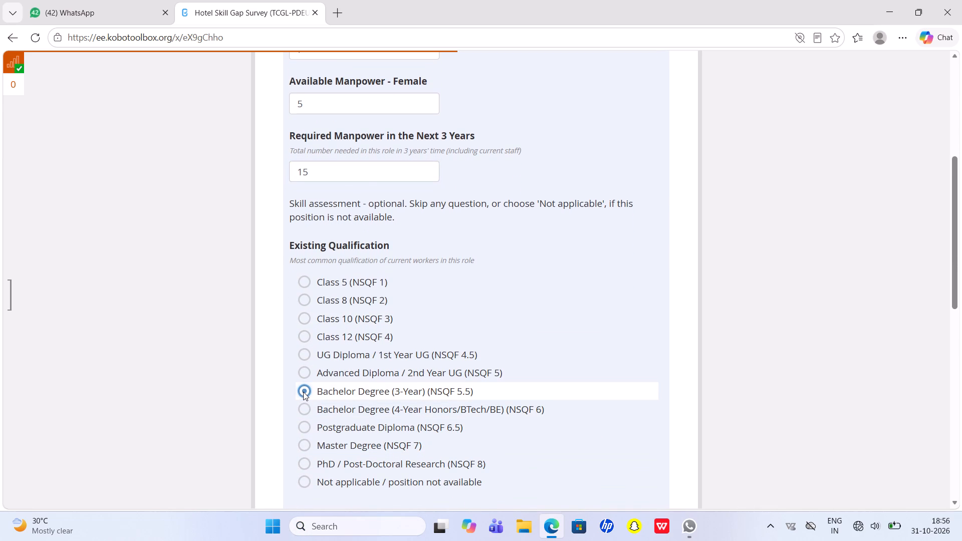
scroll(303, 392, down, 4)
click(303, 431)
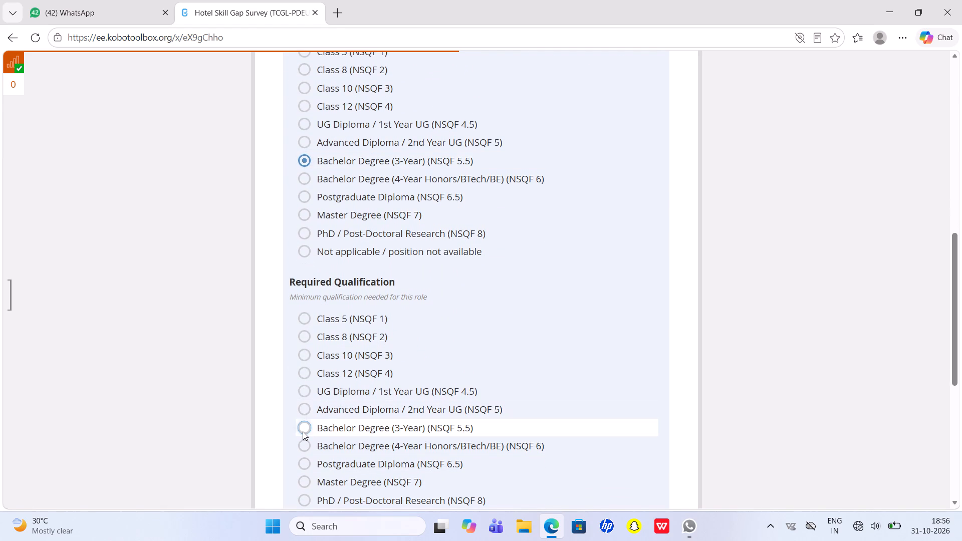
Mark English as the Front Office language skill gap and advance to the Chef page.
scroll(303, 431, down, 3)
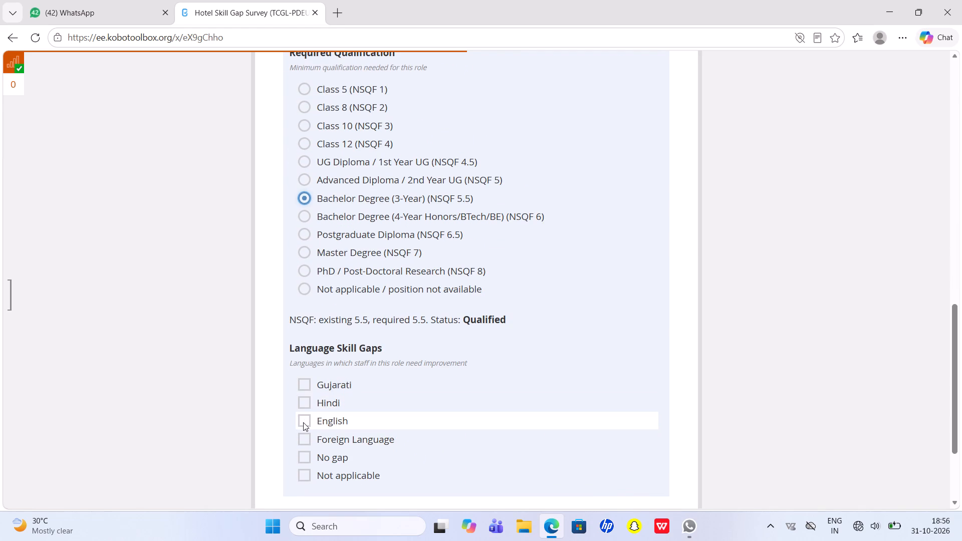
click(303, 422)
scroll(303, 422, down, 2)
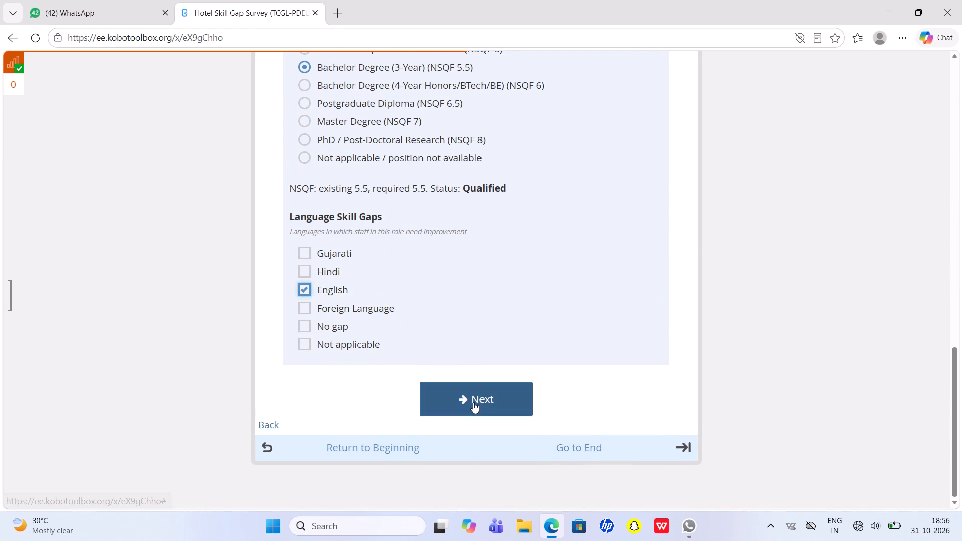
click(473, 402)
Enter Chef available manpower of 14 male and 6 female, with 25 required in the next 3 years.
key(BackSpace)
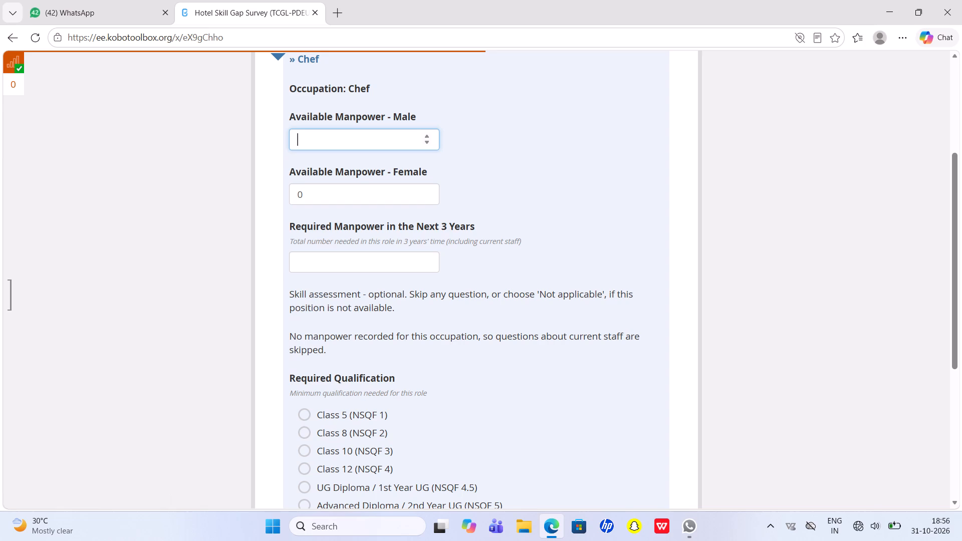
text(14)
click(388, 199)
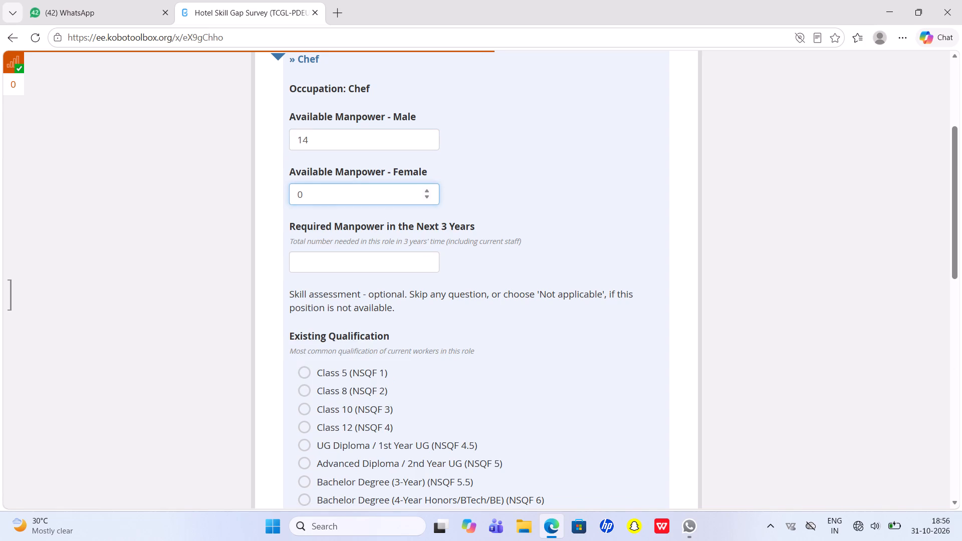
key(BackSpace)
key(6)
click(331, 262)
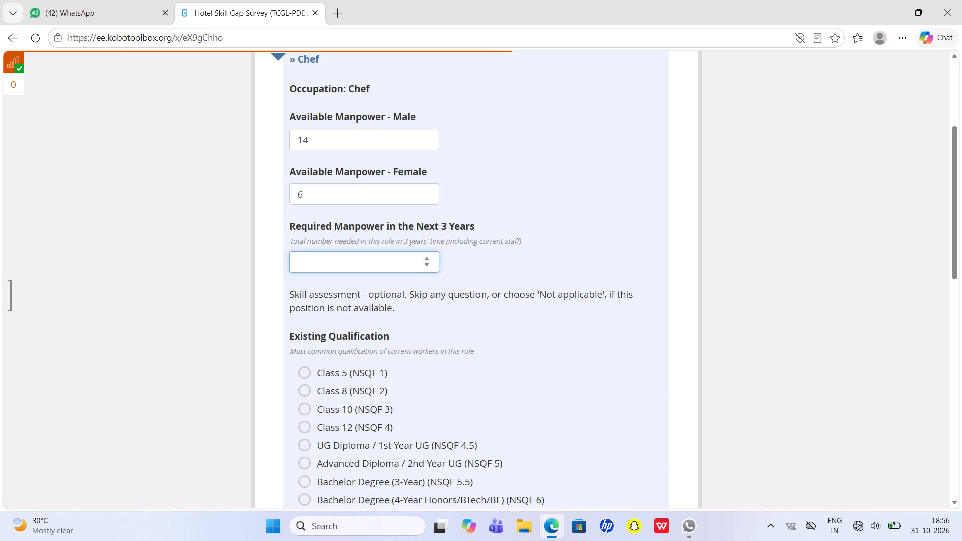
text(25)
Set both the existing and required Chef qualifications to UG Diploma / 1st Year UG (NSQF 4.5).
click(302, 441)
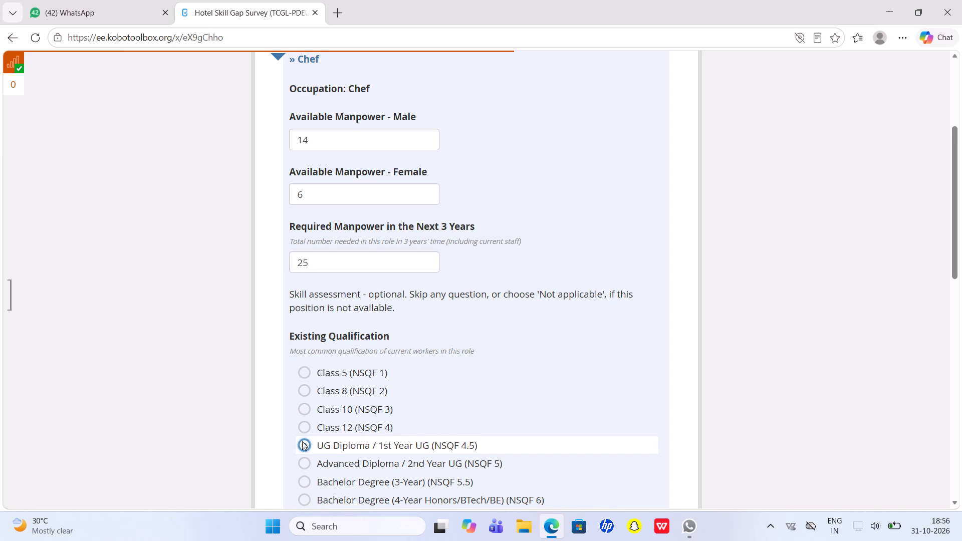
scroll(302, 441, down, 3)
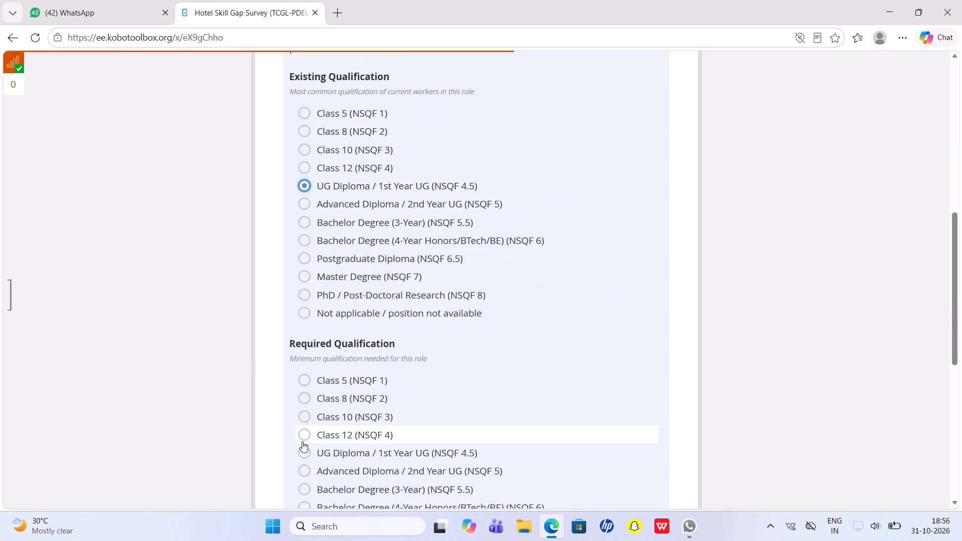
click(305, 454)
Mark English as the Chef language skill gap and advance to the Housekeeping page.
scroll(305, 454, down, 4)
click(303, 398)
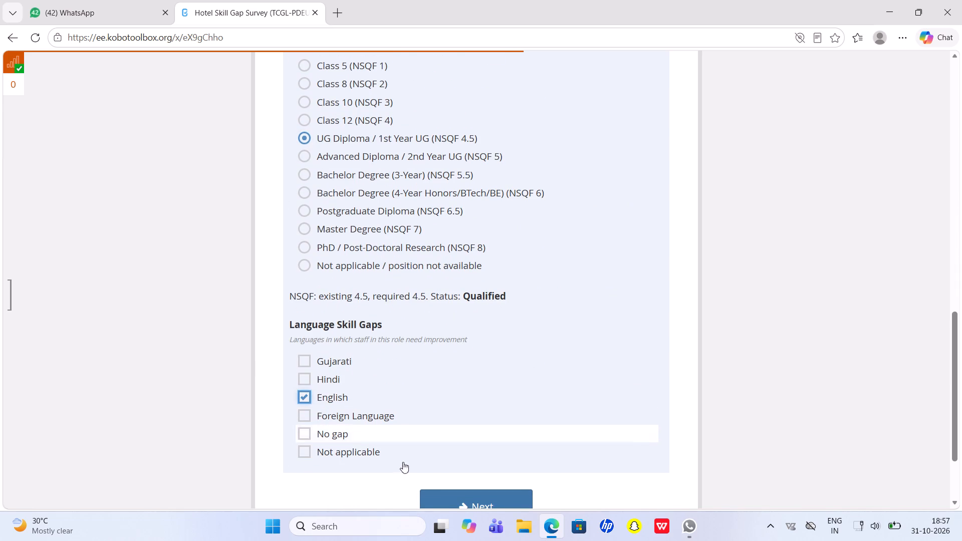
click(441, 500)
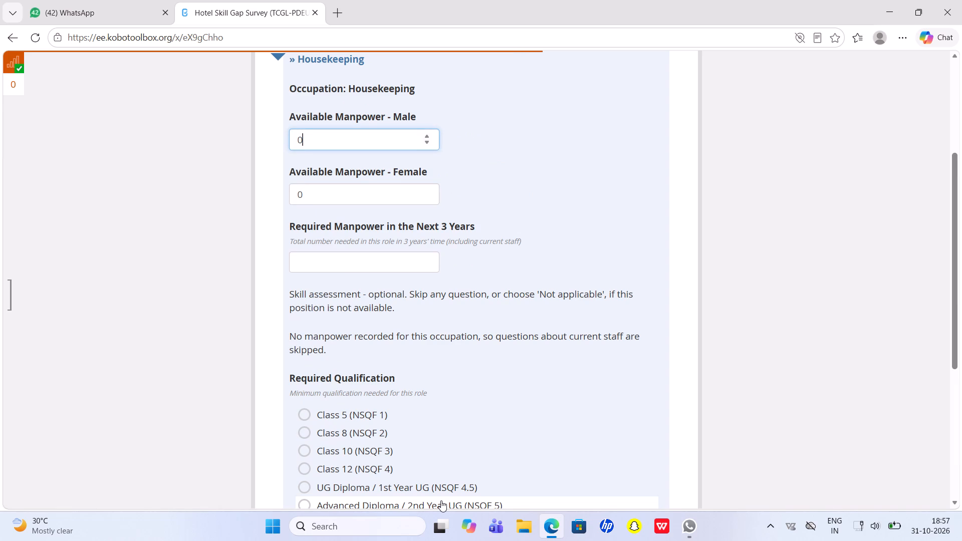
Enter Housekeeping available manpower of 12 male and 8 female, with 25 required in the next 3 years.
key(BackSpace)
text(12)
click(372, 196)
key(BackSpace)
key(8)
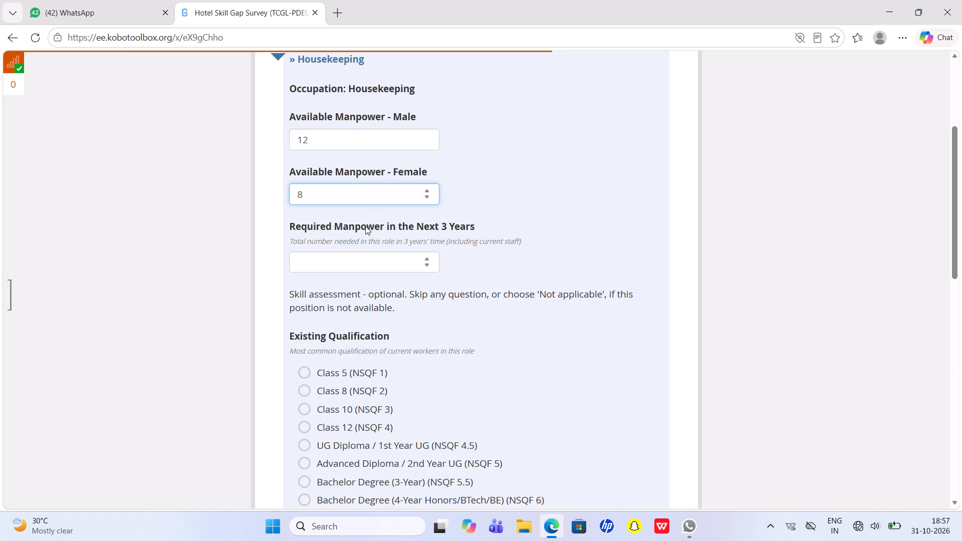
click(357, 257)
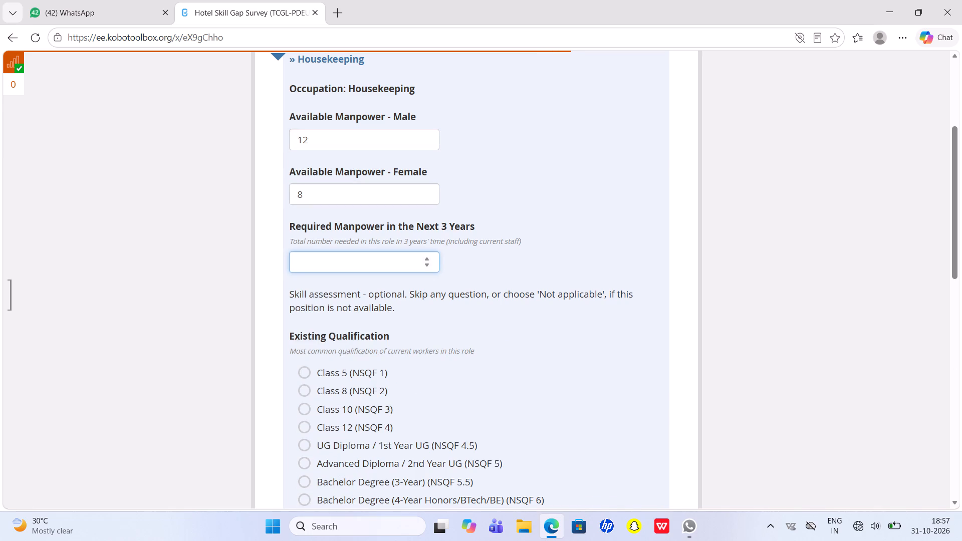
key(BackSpace)
text(25)
Set the existing Housekeeping qualification to Class 12 (NSQF 4) and the required one to Class 10 (NSQF 3).
click(303, 426)
scroll(303, 426, down, 4)
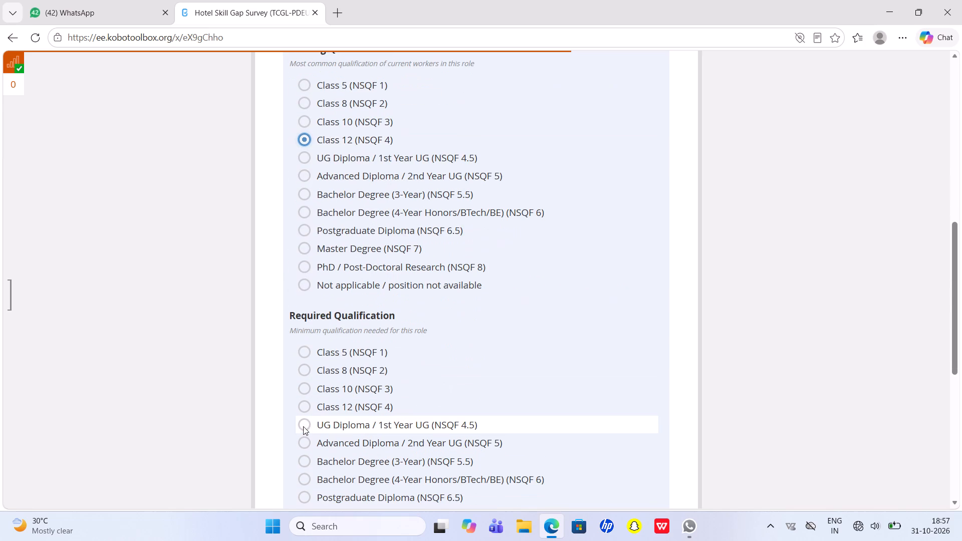
click(306, 387)
Mark English as the Housekeeping language skill gap and advance to the Room Attendant page.
scroll(306, 387, down, 3)
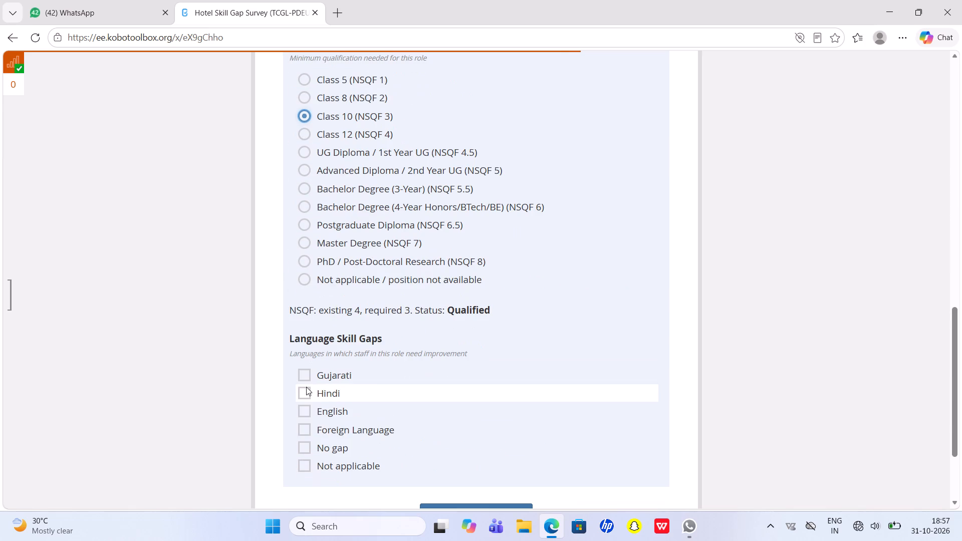
click(302, 410)
scroll(302, 410, down, 2)
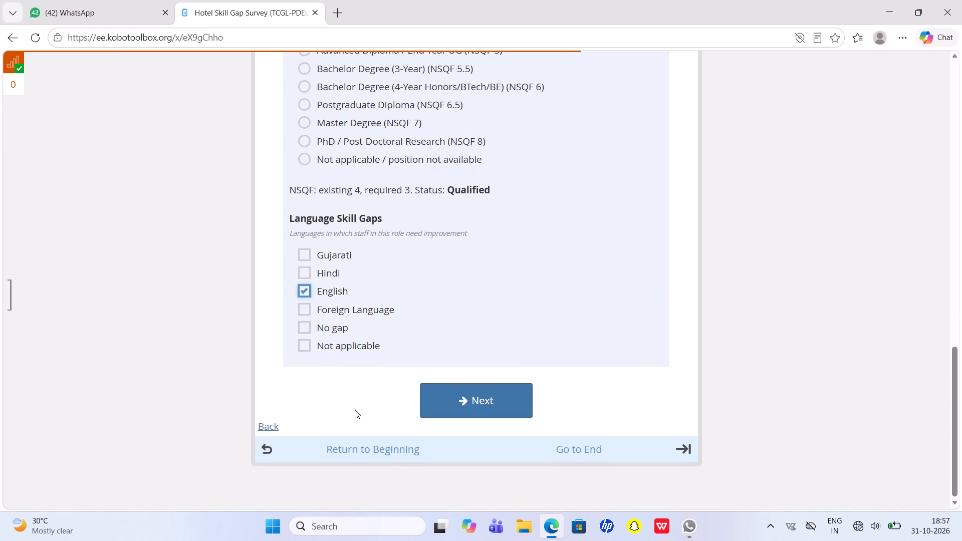
click(465, 394)
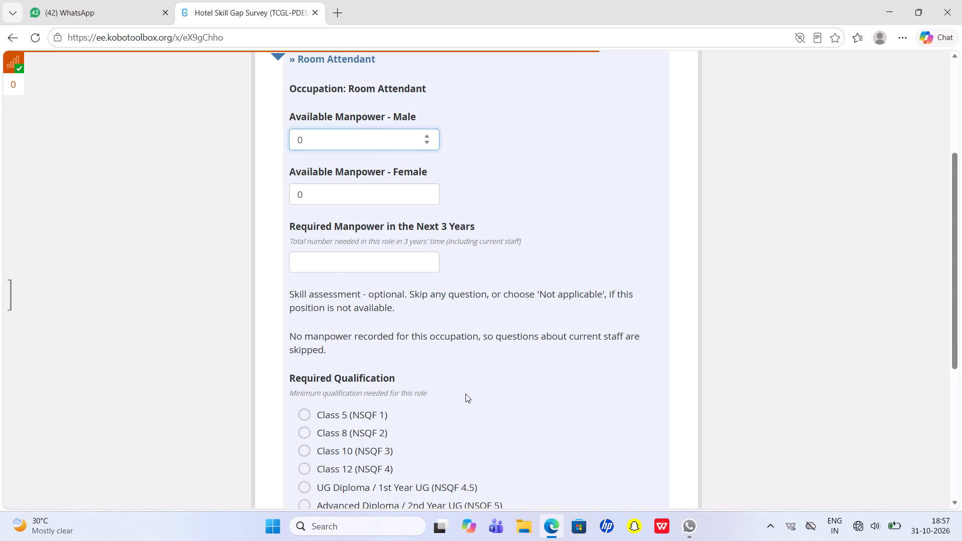
Enter Room Attendant available manpower of 15 male and 10 female, with 30 required in the next 3 years.
key(BackSpace)
text(15)
click(382, 189)
key(BackSpace)
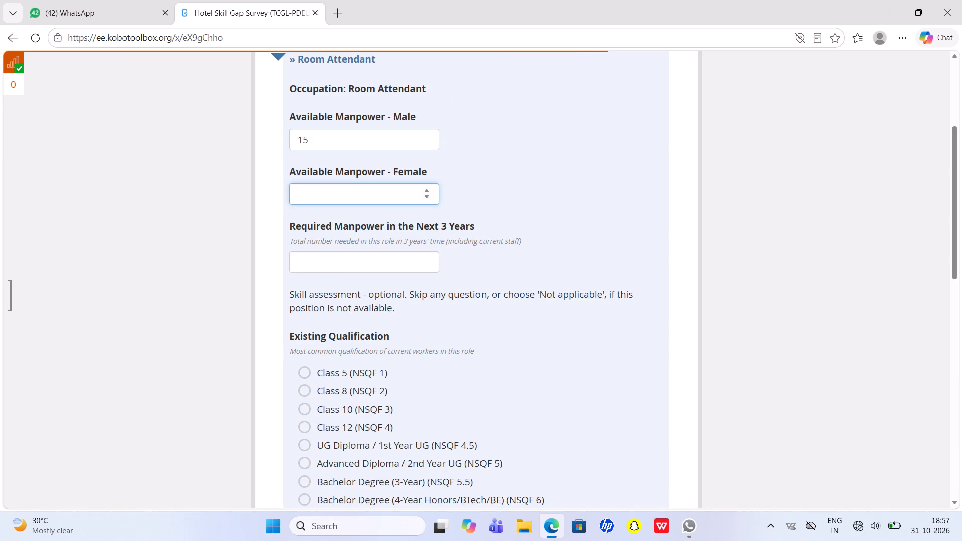
text(10)
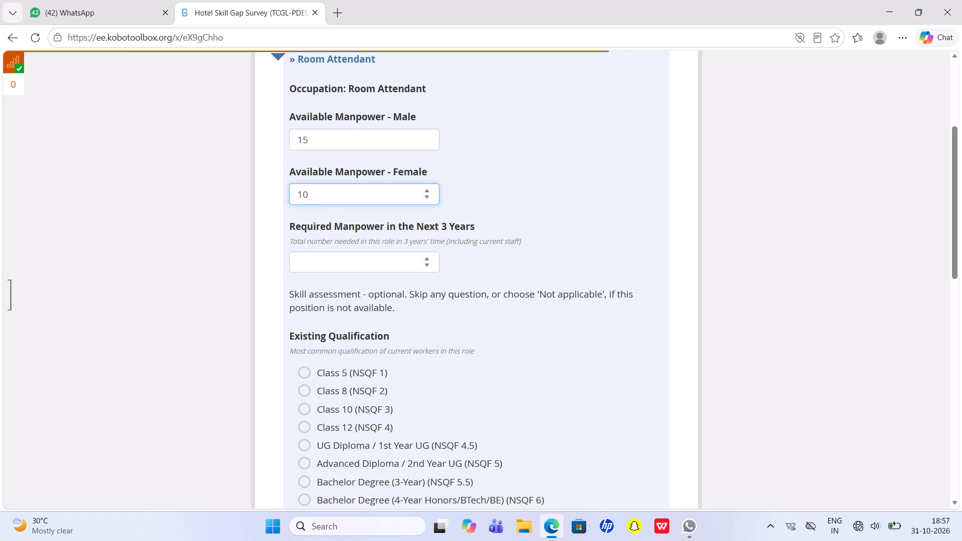
click(309, 257)
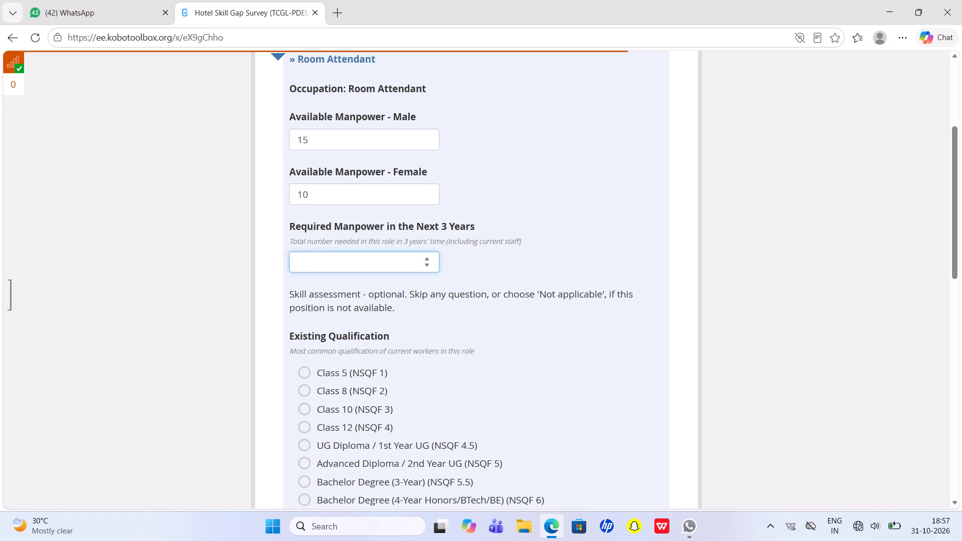
key(BackSpace)
text(30)
Set both the existing and required Room Attendant qualifications to Class 12 (NSQF 4).
click(304, 423)
scroll(304, 423, down, 2)
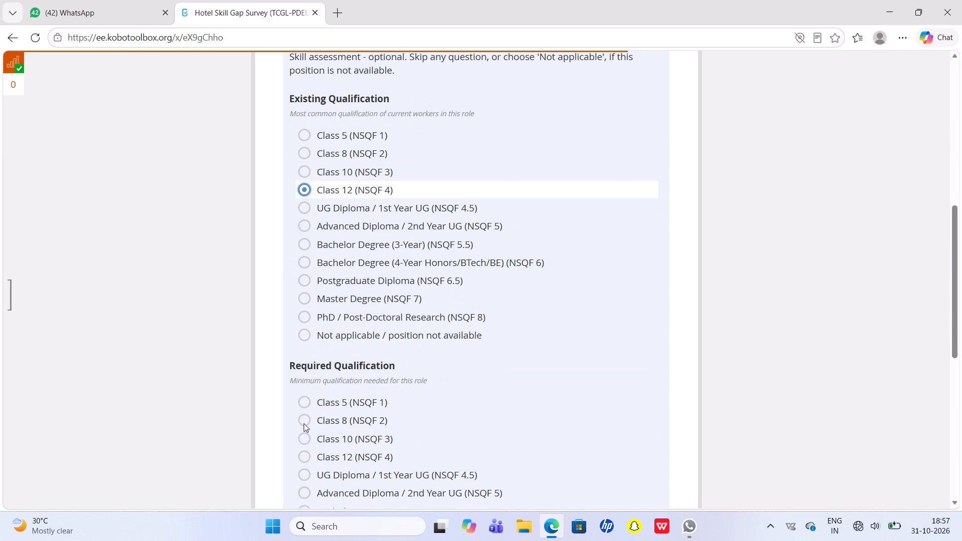
scroll(304, 423, down, 1)
click(304, 453)
Mark English as the Room Attendant language skill gap and advance to the Laundry page.
scroll(304, 453, down, 4)
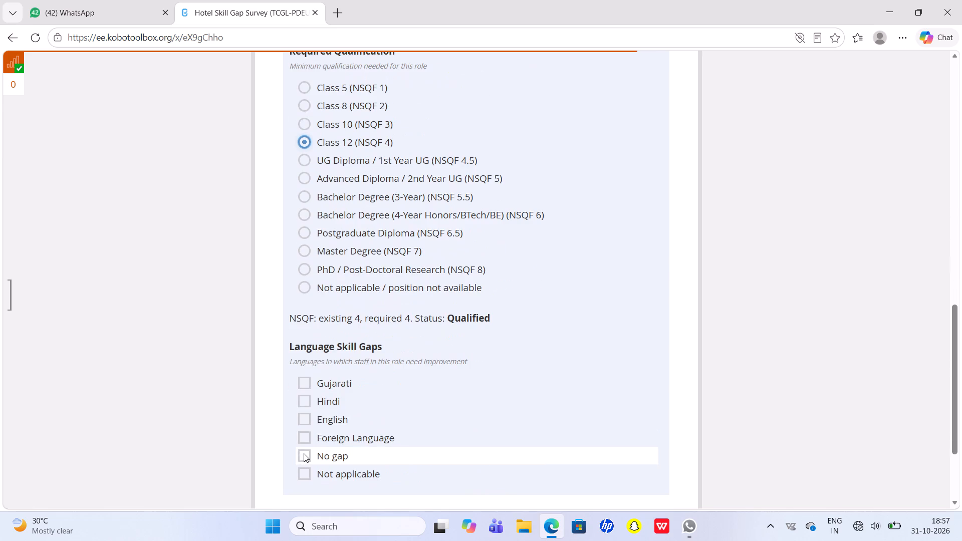
click(306, 422)
scroll(306, 422, down, 3)
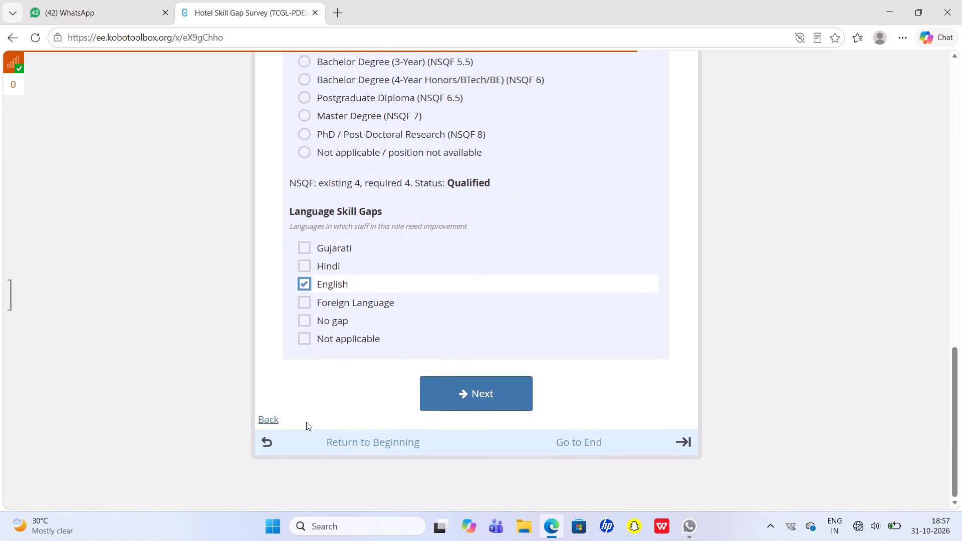
click(457, 400)
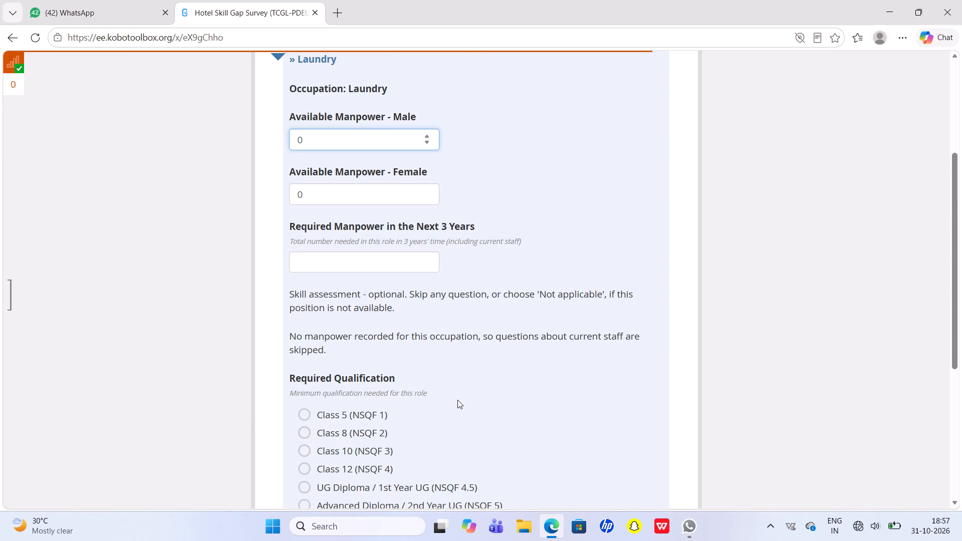
Enter Laundry available manpower of 5 male and 3 female, with 10 required in the next 3 years.
key(BackSpace)
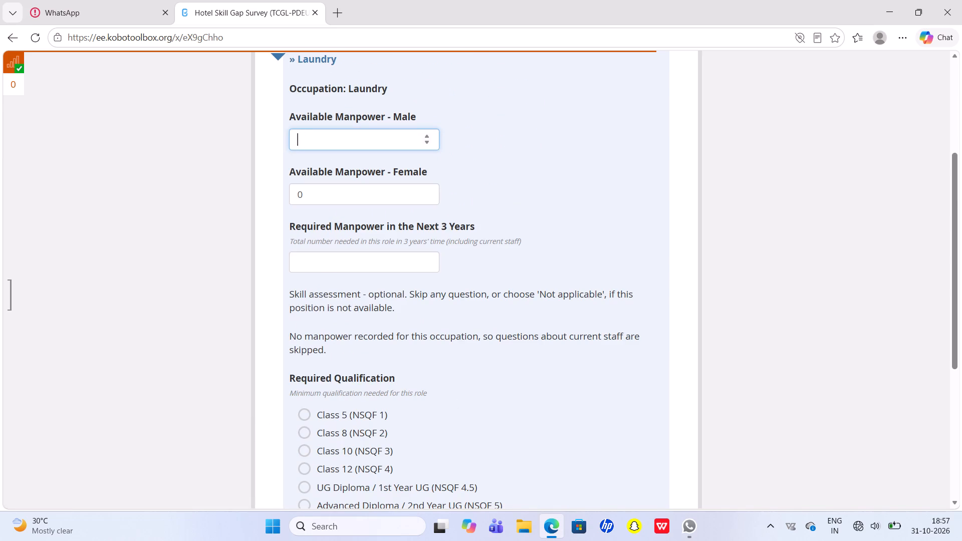
key(5)
click(384, 196)
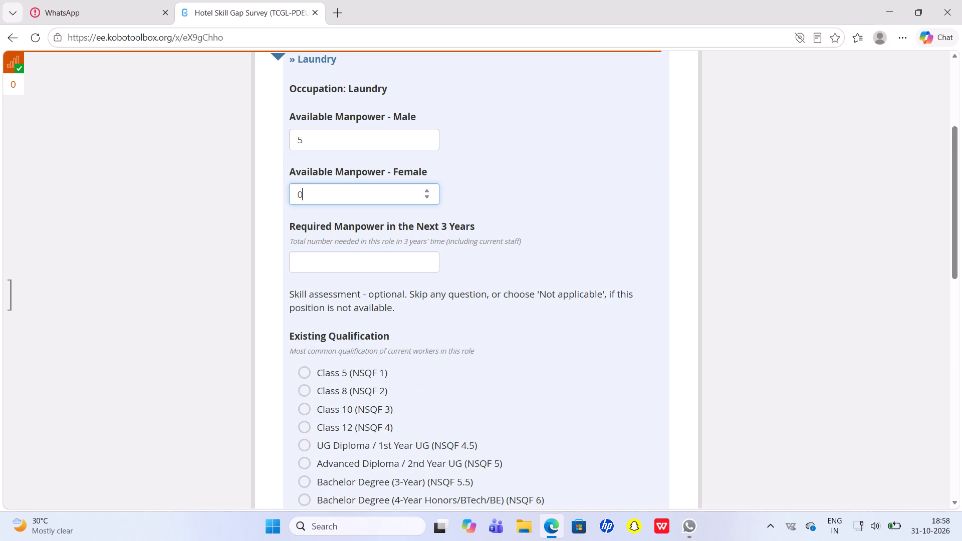
key(BackSpace)
key(3)
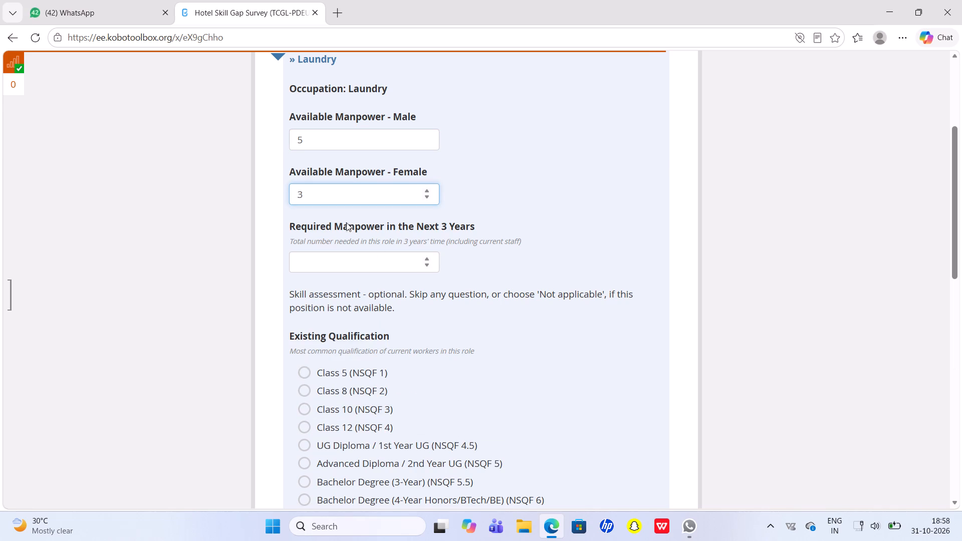
click(327, 265)
text(10)
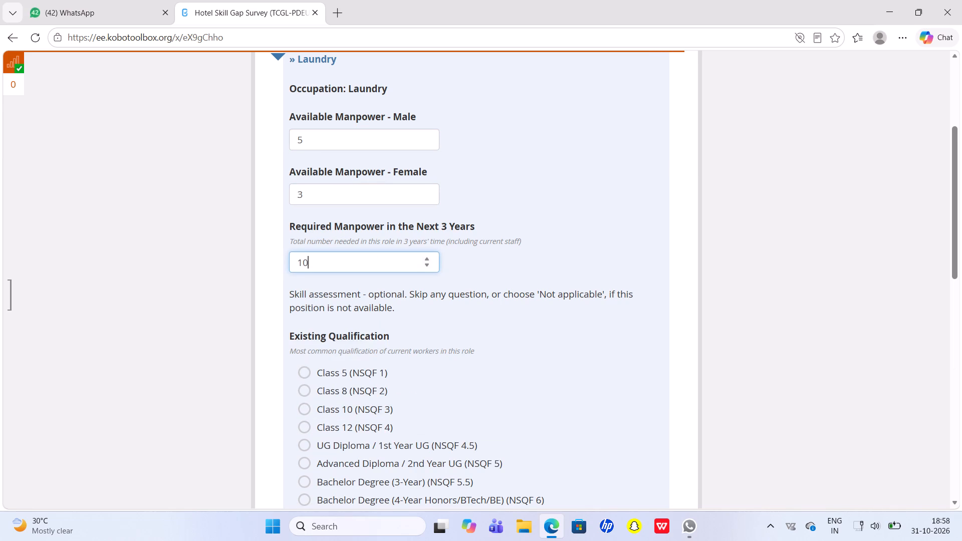
Set the Laundry existing qualification to Class 12 (NSQF 4) and the required qualification to Class 10 (NSQF 3).
click(303, 424)
scroll(303, 424, down, 4)
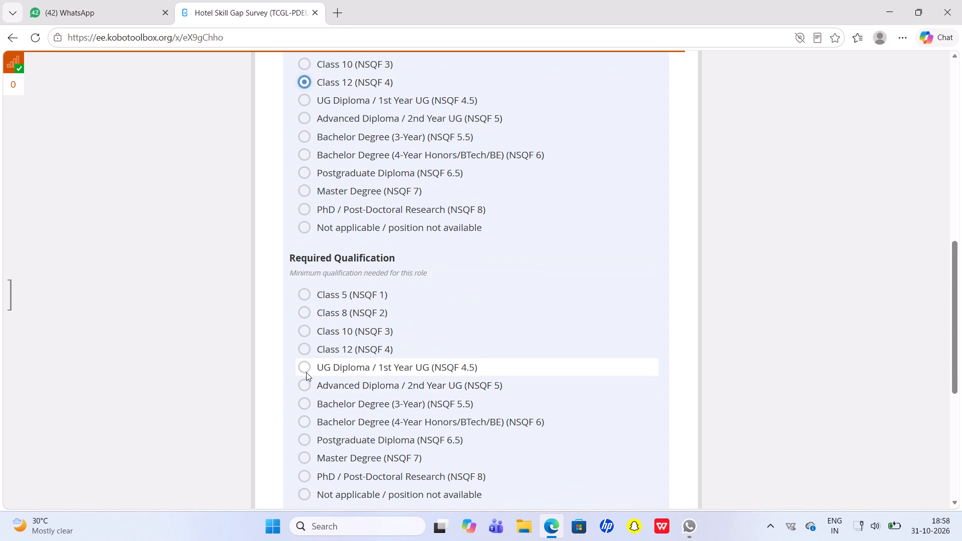
click(304, 333)
Mark English as the Laundry language skill gap and advance to the Driver page.
scroll(304, 333, down, 2)
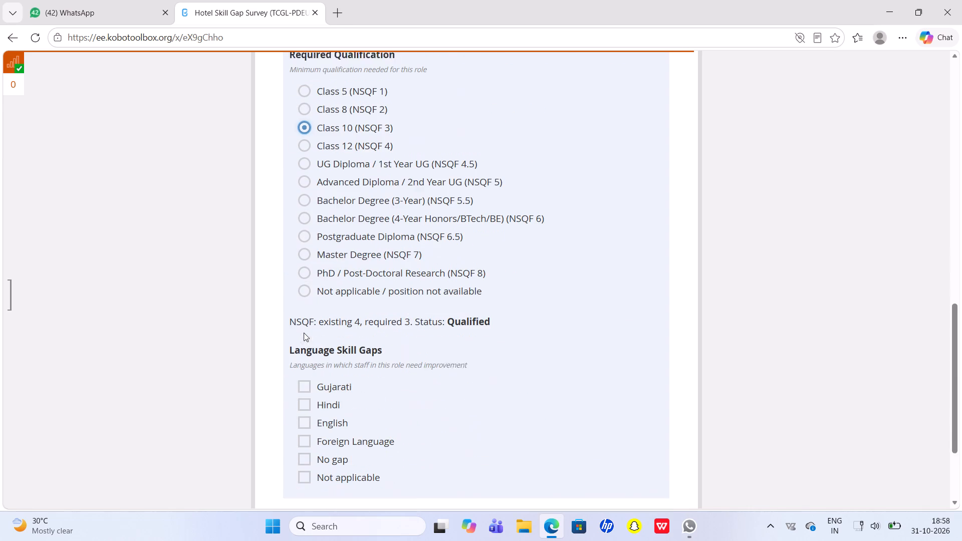
scroll(304, 333, down, 1)
click(306, 410)
scroll(306, 410, down, 1)
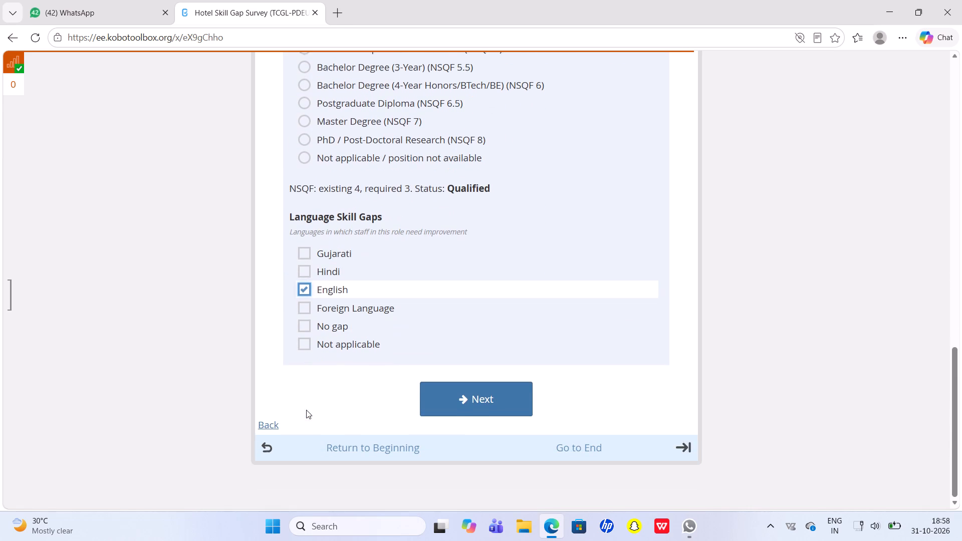
scroll(306, 410, down, 1)
click(443, 404)
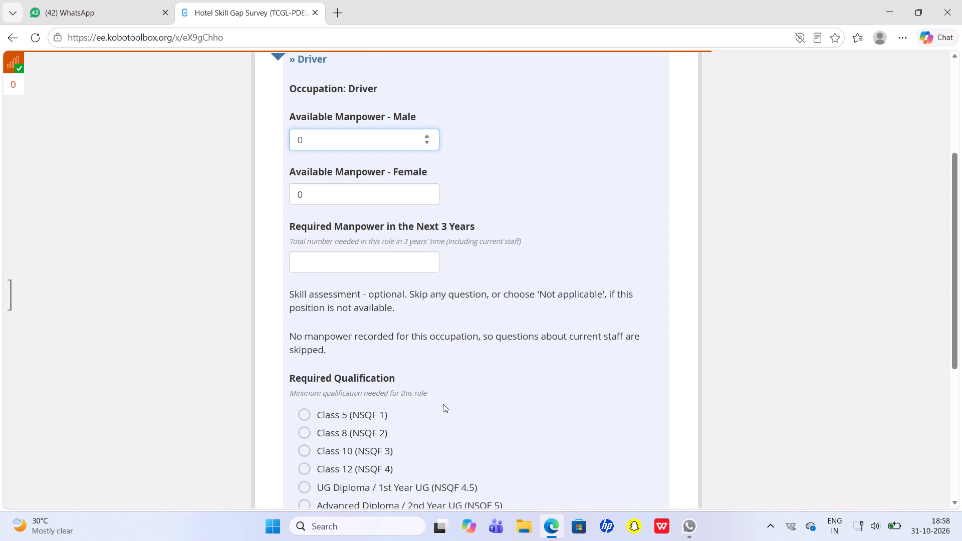
Enter Driver available manpower of 4 male and 2 female, with 8 required in the next 3 years.
key(BackSpace)
key(4)
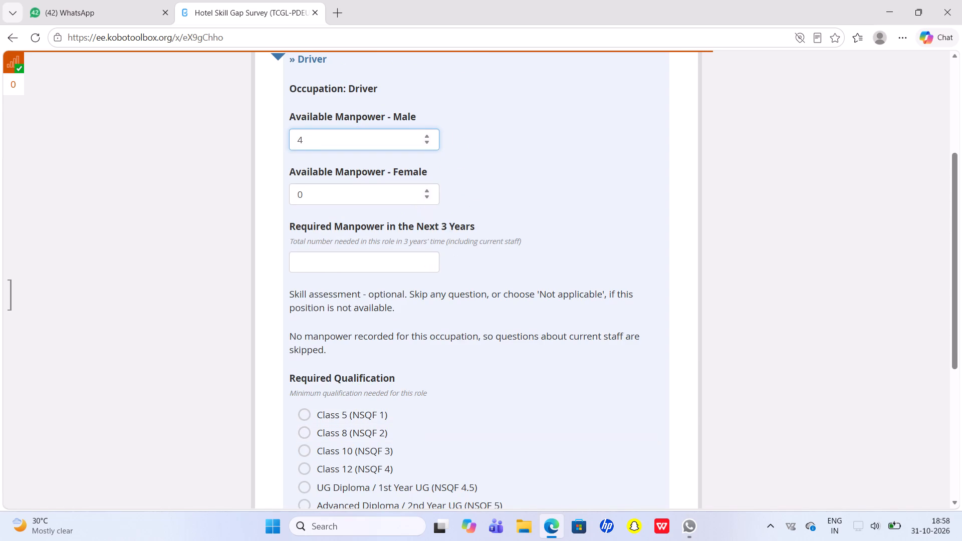
click(415, 200)
key(BackSpace)
key(2)
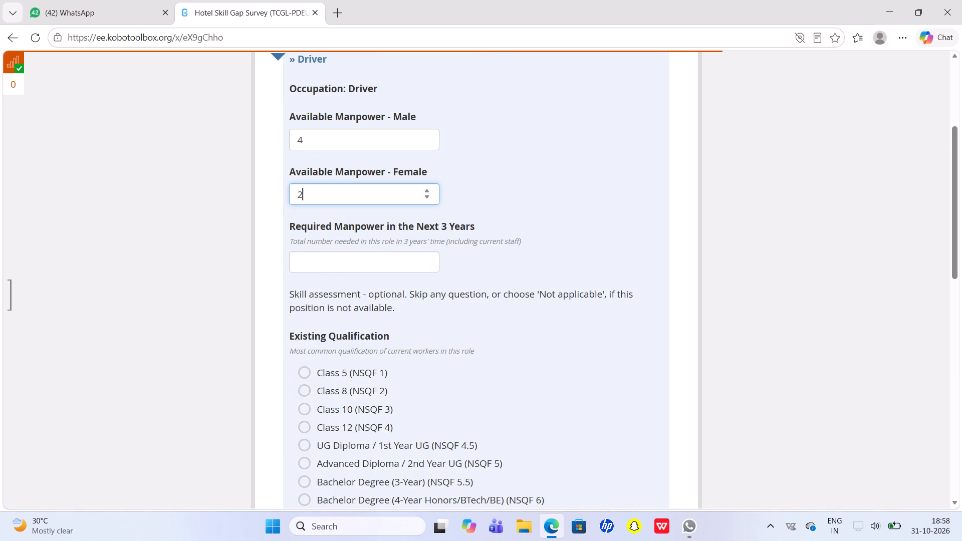
click(344, 270)
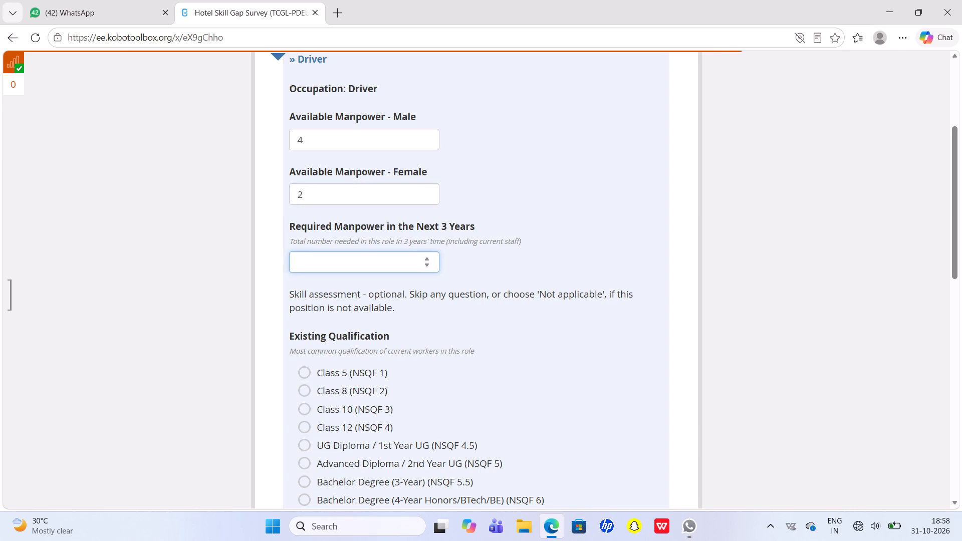
text(10)
key(BackSpace)
key(BackSpace)
key(8)
Set the Driver existing qualification to Class 12 (NSQF 4) and the required qualification to Class 10 (NSQF 3).
click(306, 426)
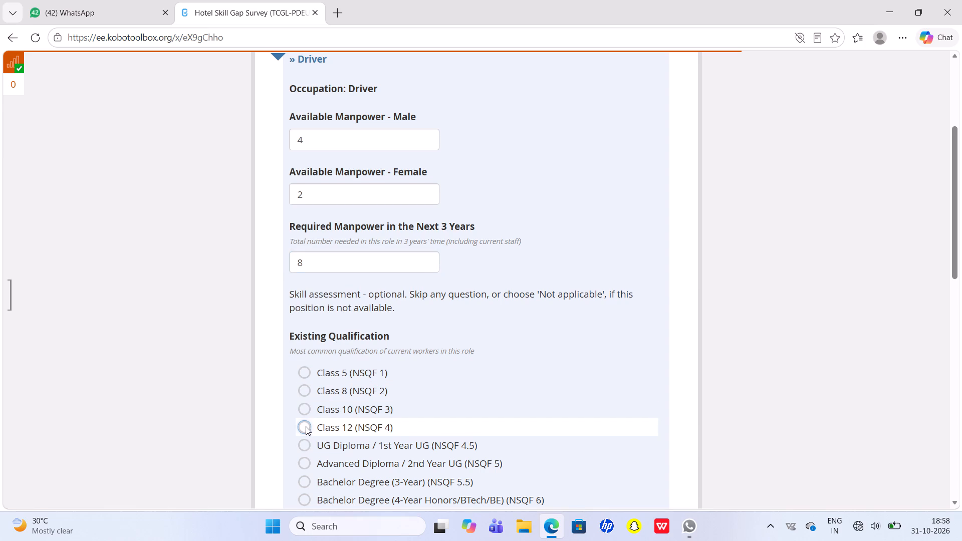
scroll(306, 426, down, 4)
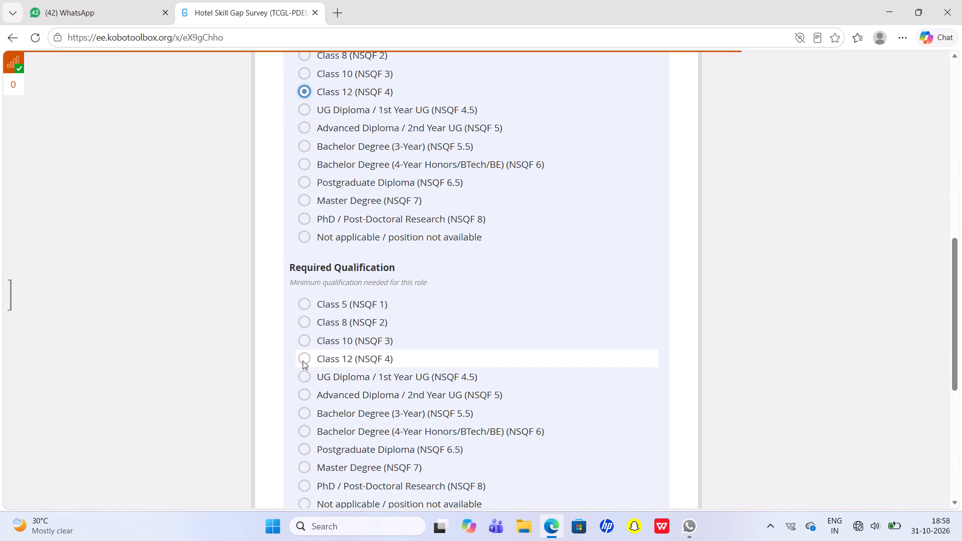
click(303, 361)
scroll(303, 361, down, 1)
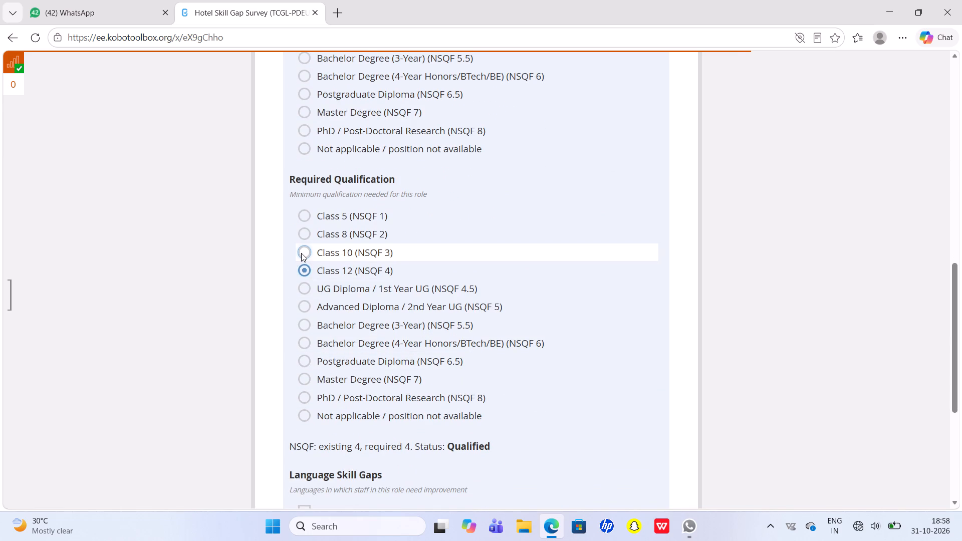
click(301, 253)
Mark English as the Driver language skill gap and advance to the Security page.
scroll(301, 253, down, 2)
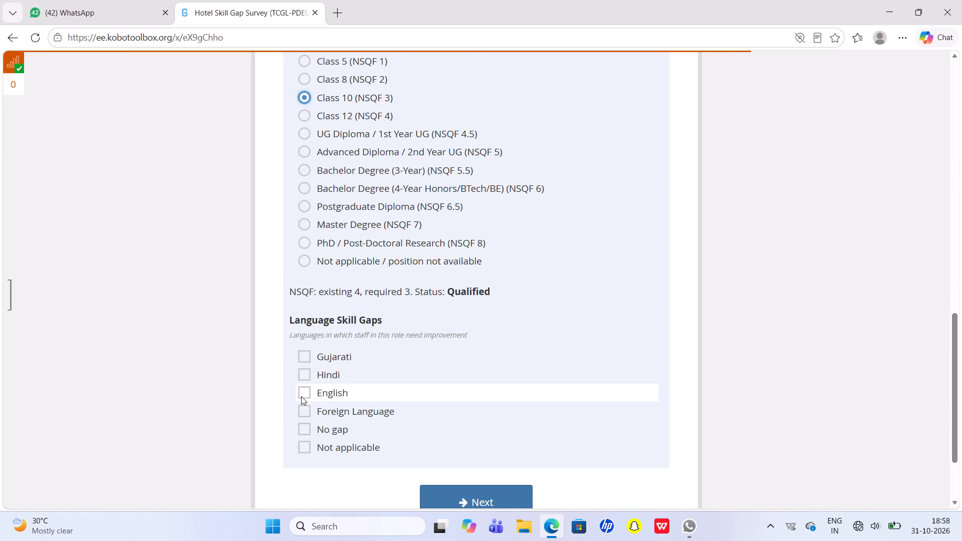
click(301, 396)
scroll(301, 396, down, 1)
click(480, 401)
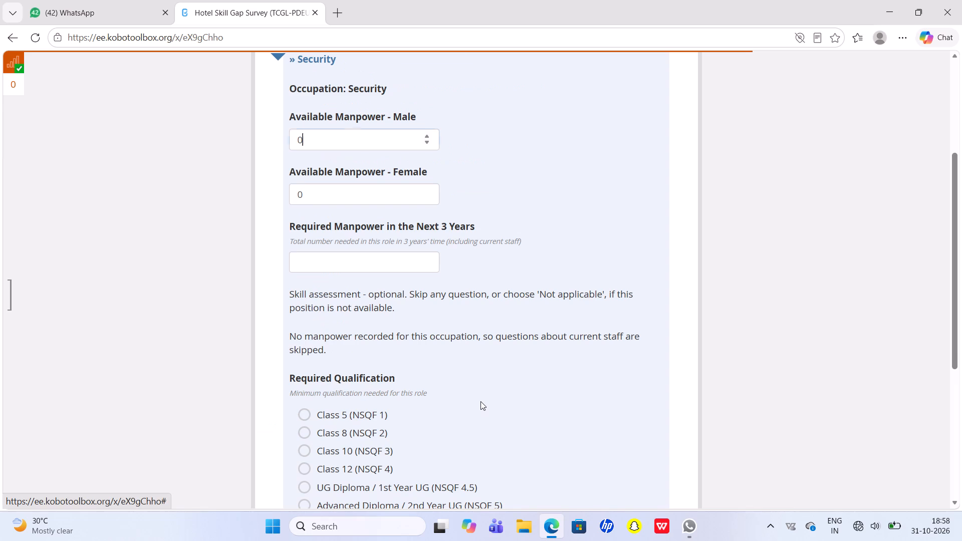
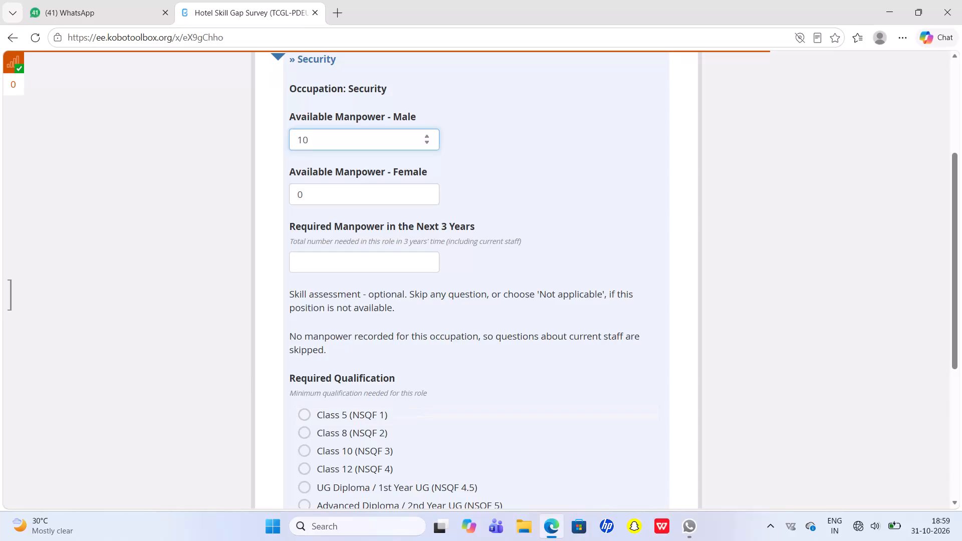
Enter Security available female manpower of 4, with 18 required in the next 3 years.
click(360, 186)
key(BackSpace)
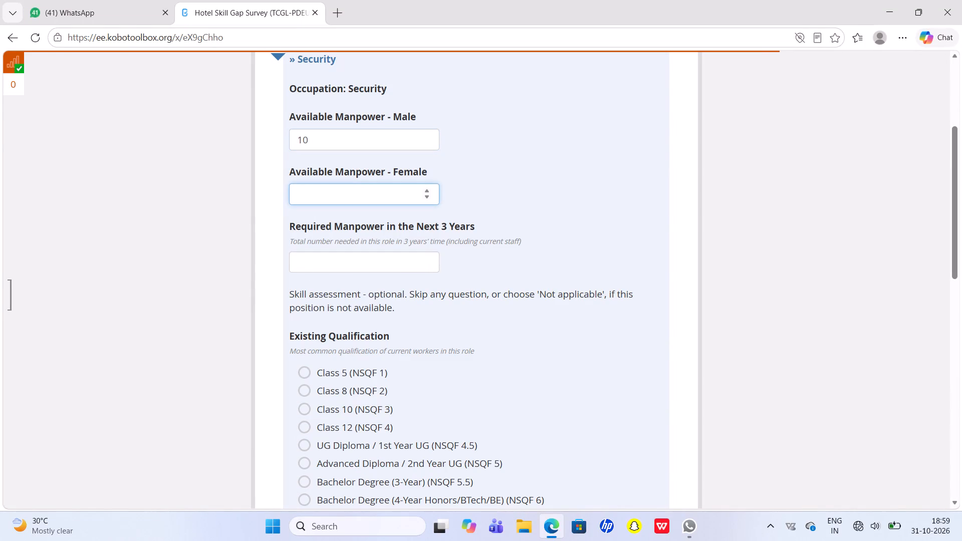
key(4)
click(334, 261)
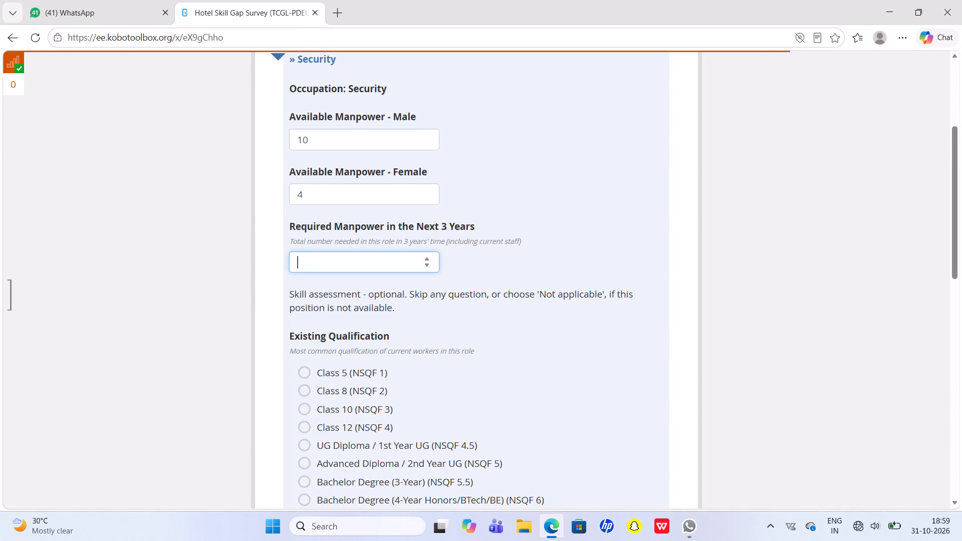
text(18)
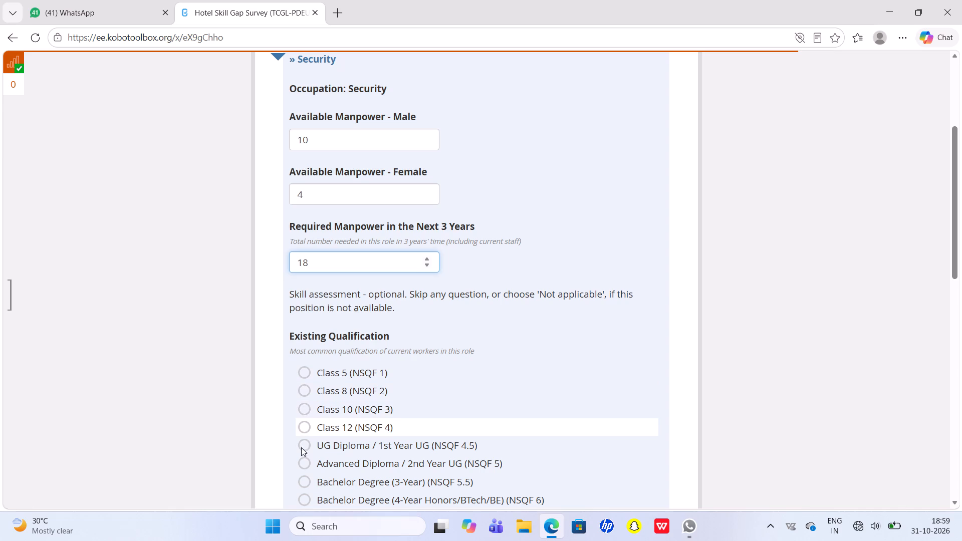
Set the Security existing qualification to Class 12 (NSQF 4) and the required qualification to Class 10 (NSQF 3).
click(303, 431)
scroll(303, 431, down, 3)
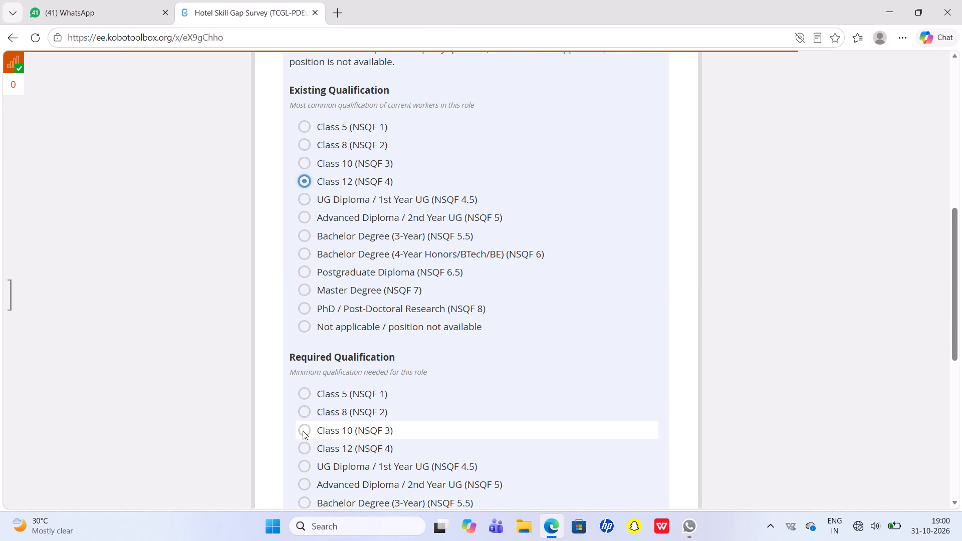
click(304, 445)
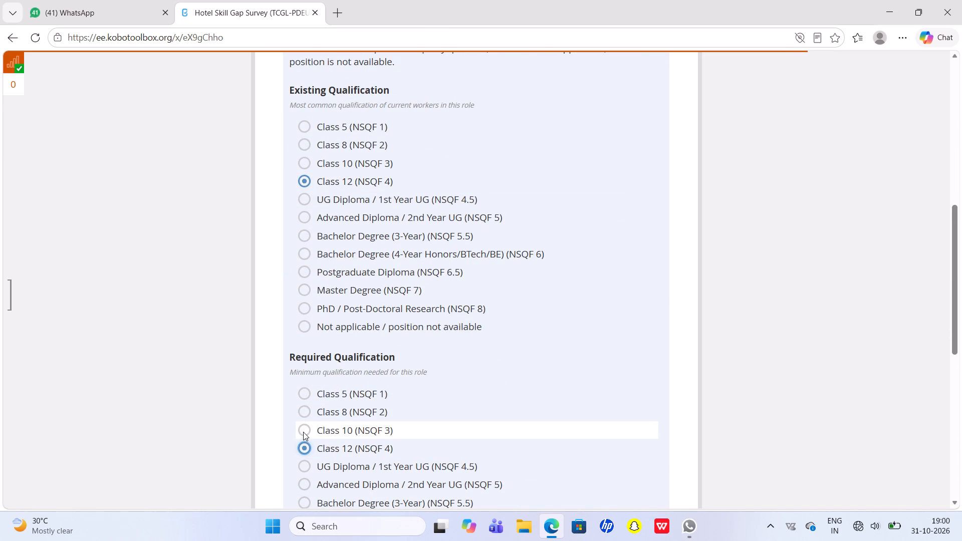
click(303, 428)
Mark English as the Security language skill gap and advance to the Electrician page.
scroll(303, 428, down, 3)
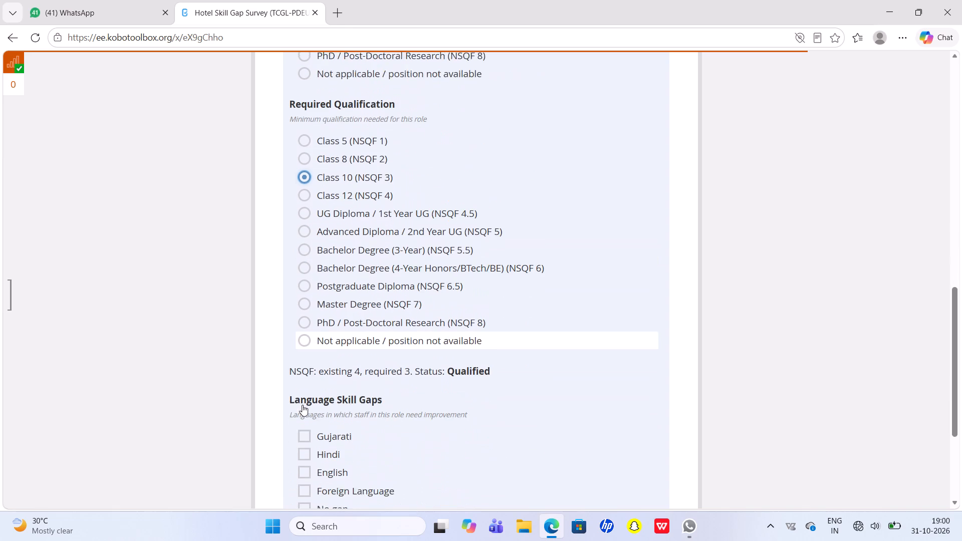
scroll(302, 405, down, 1)
click(300, 444)
scroll(300, 444, down, 2)
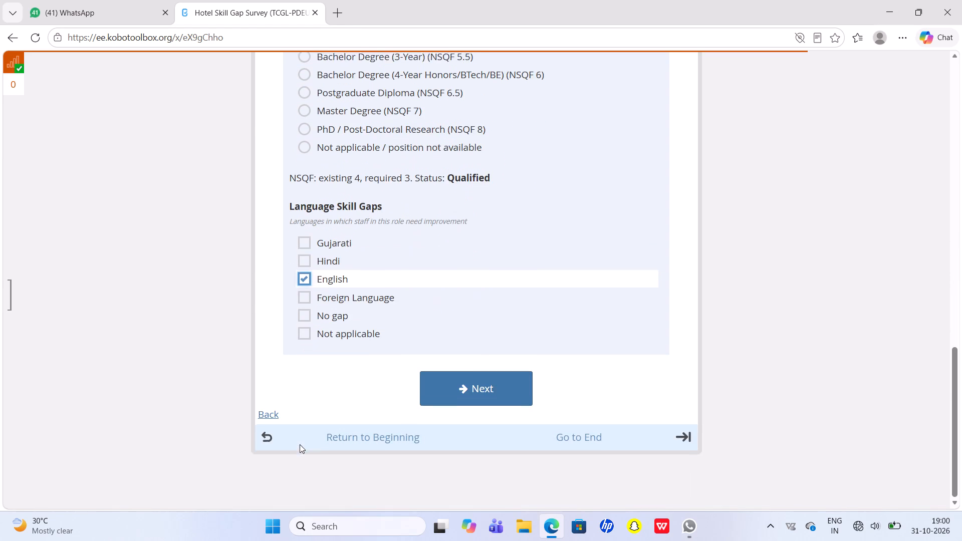
scroll(300, 444, down, 1)
click(461, 392)
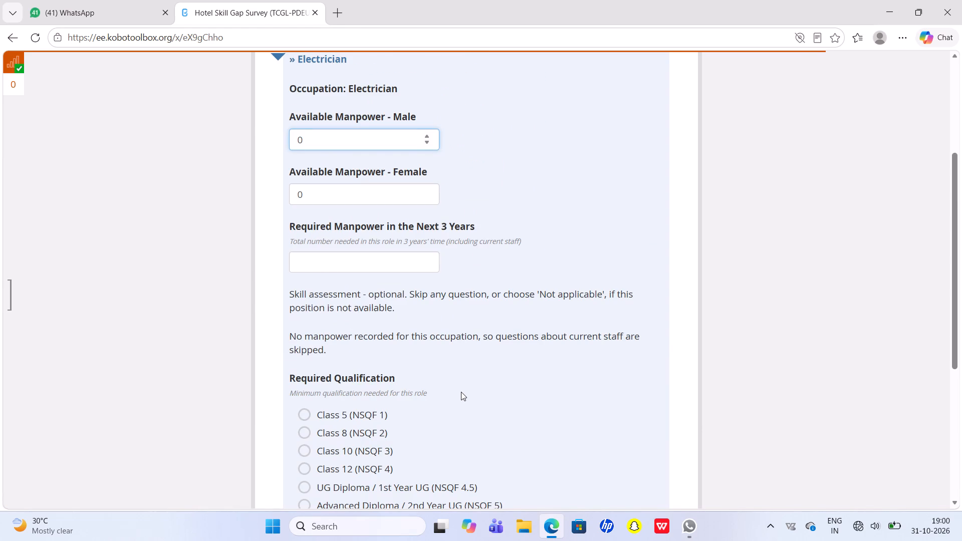
Enter Electrician available manpower of 4 male and 1 female, with 7 required in the next 3 years.
key(BackSpace)
key(4)
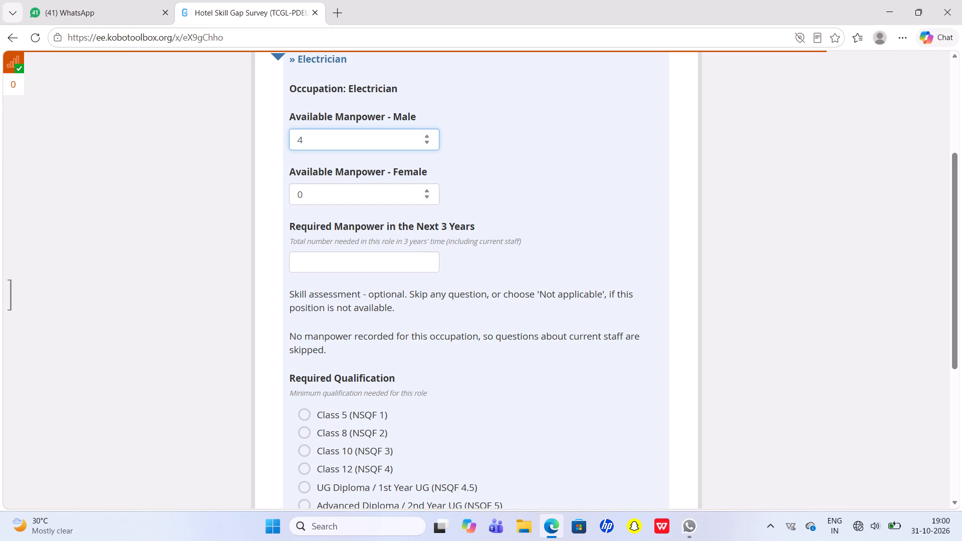
click(405, 201)
key(BackSpace)
key(1)
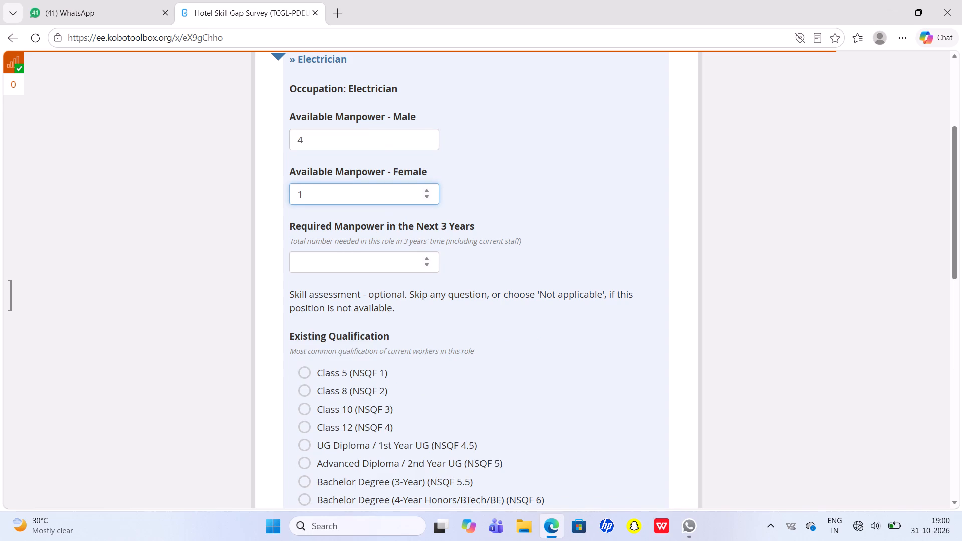
click(340, 254)
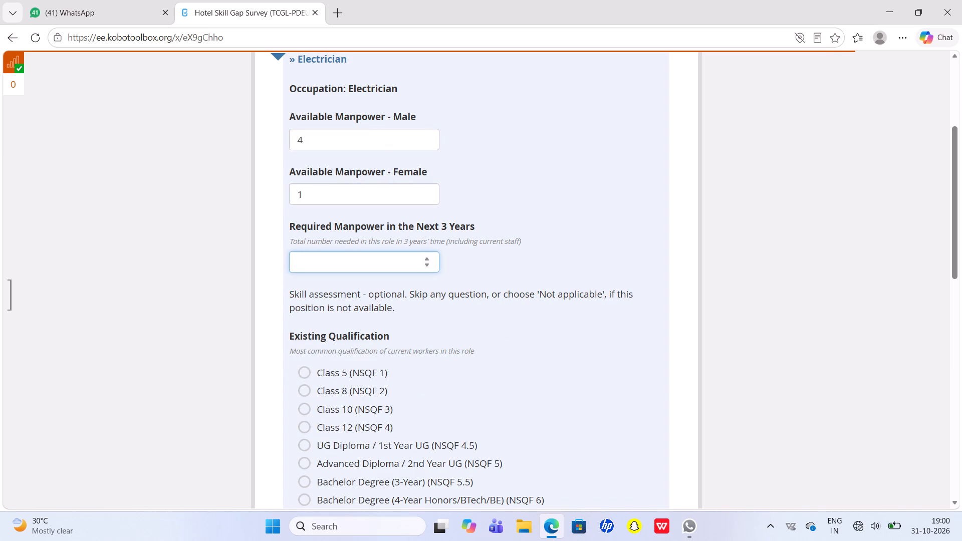
key(7)
Set both the existing and required Electrician qualifications to Bachelor Degree (4-Year Honors/BTech/BE) (NSQF 6).
click(303, 497)
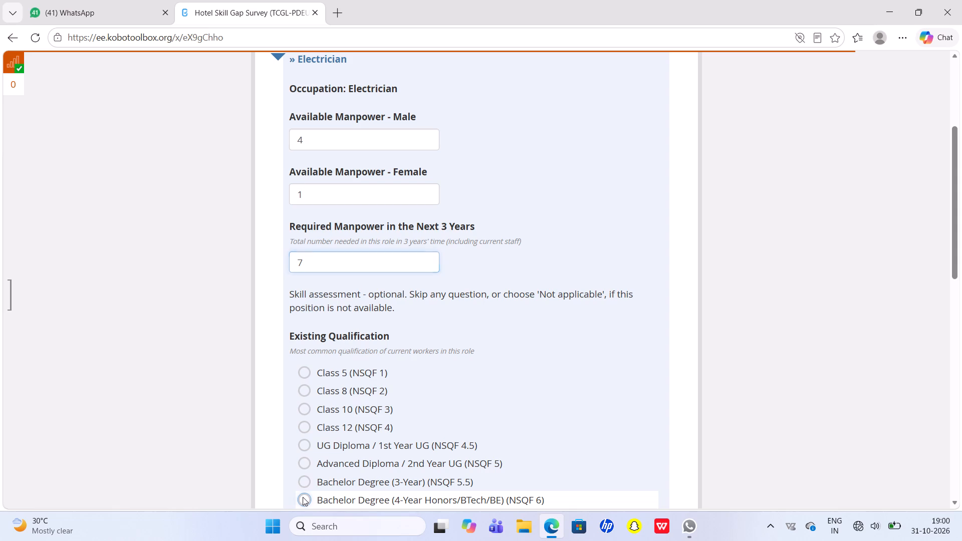
scroll(303, 497, down, 3)
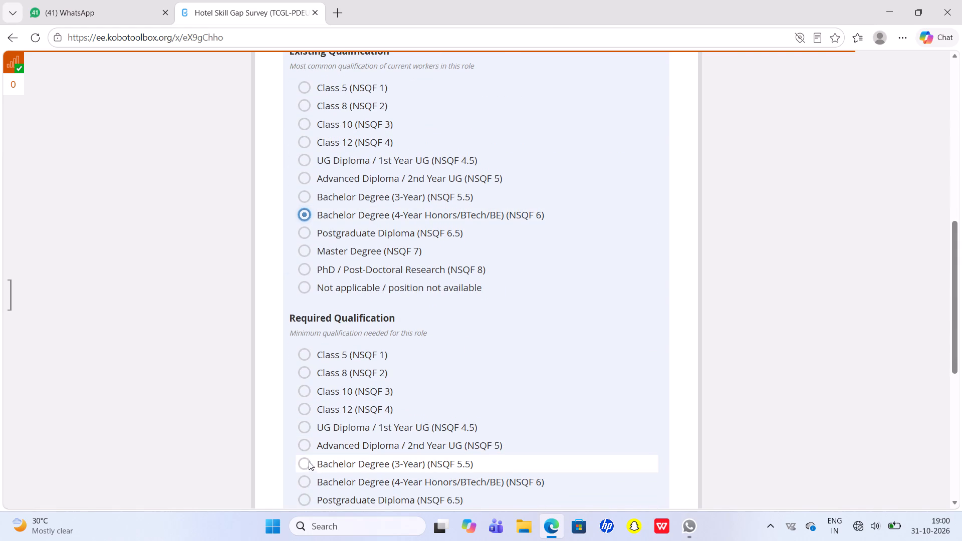
click(306, 480)
Mark English as the Electrician language skill gap and advance to the Manager page.
scroll(306, 480, down, 4)
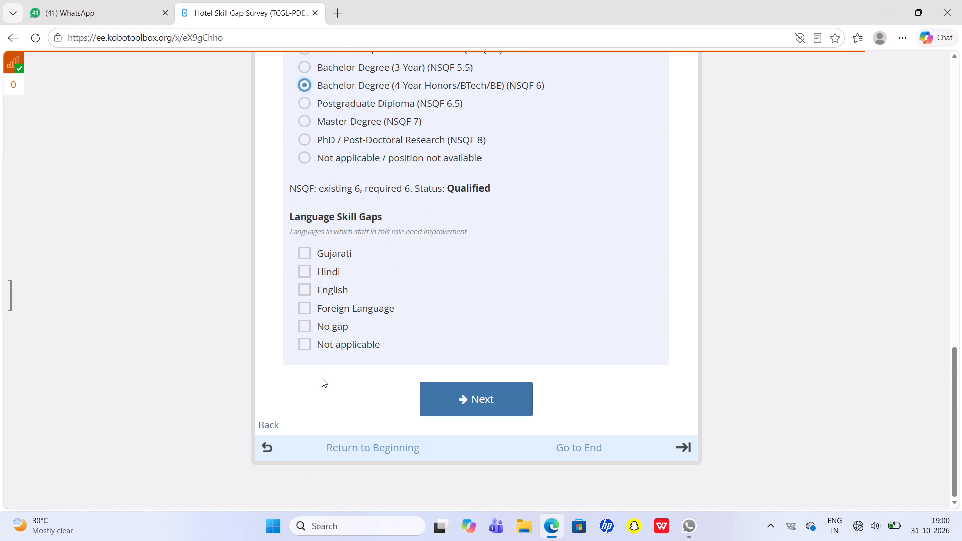
click(305, 290)
click(476, 400)
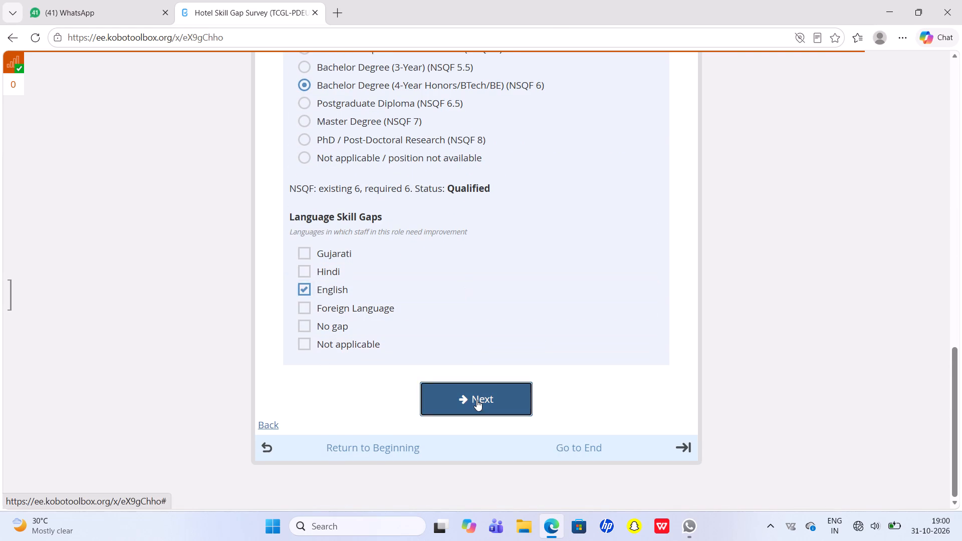
Enter Manager available manpower of 8 male and 6 female, with 18 required in the next 3 years.
key(BackSpace)
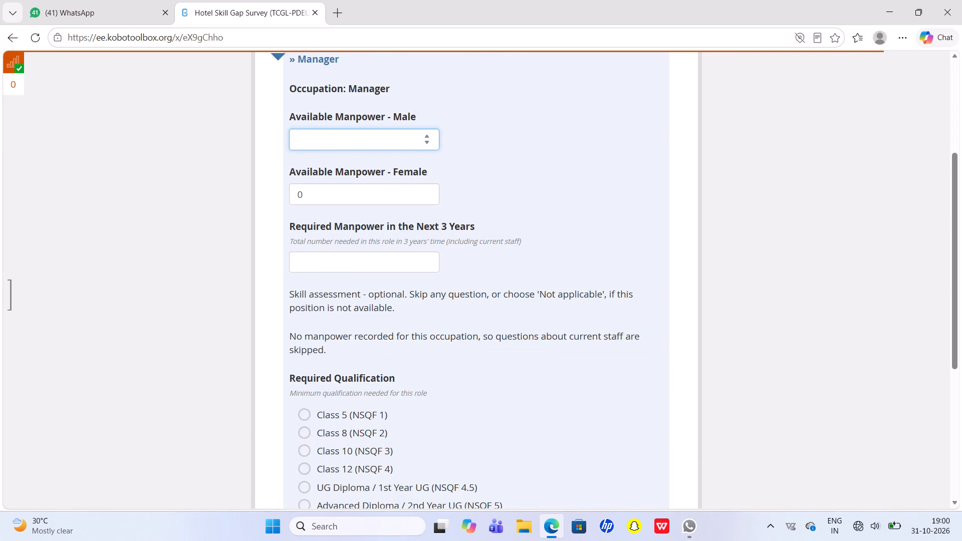
key(8)
click(402, 194)
key(BackSpace)
key(6)
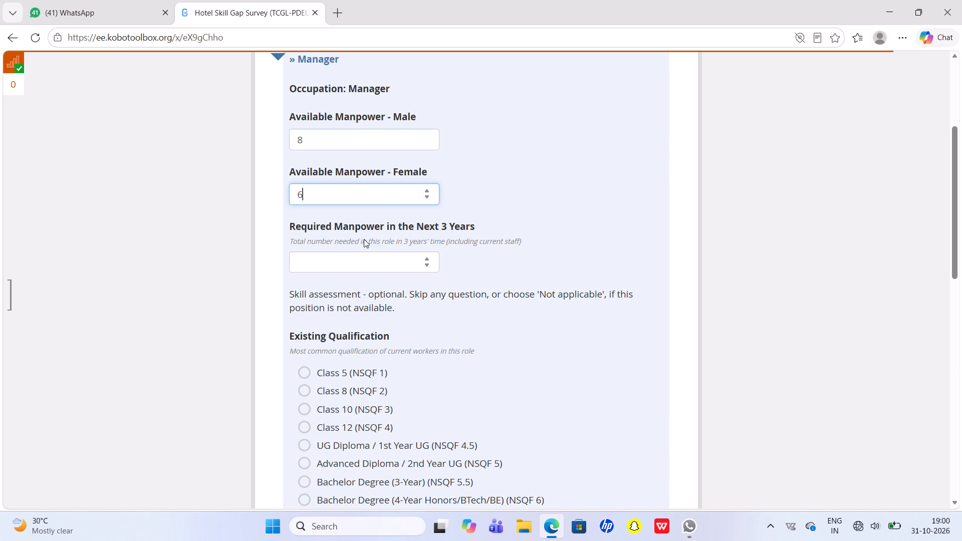
click(358, 266)
text(18)
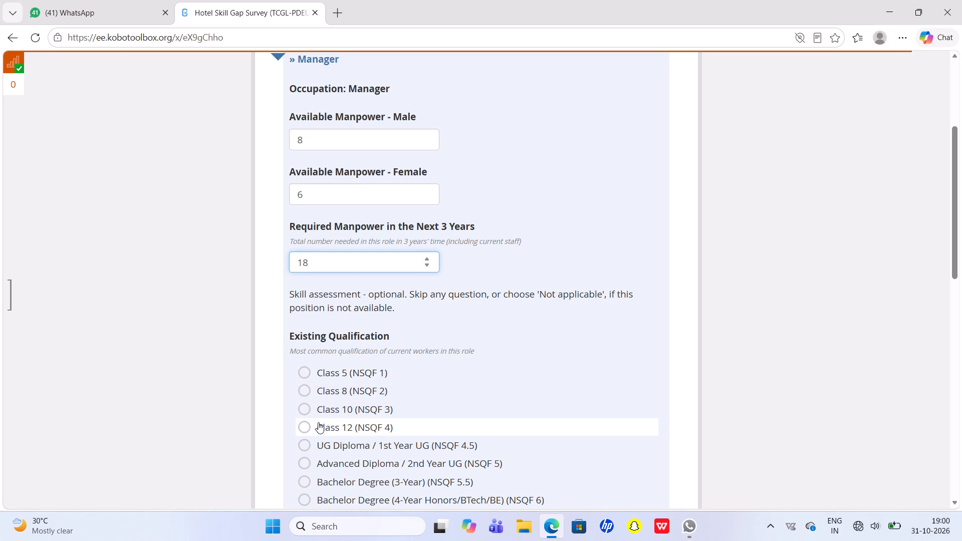
Set the Manager existing qualification to Bachelor Degree (3-Year) (NSQF 5.5) and the required qualification to Postgraduate Diploma (NSQF 6.5).
click(304, 482)
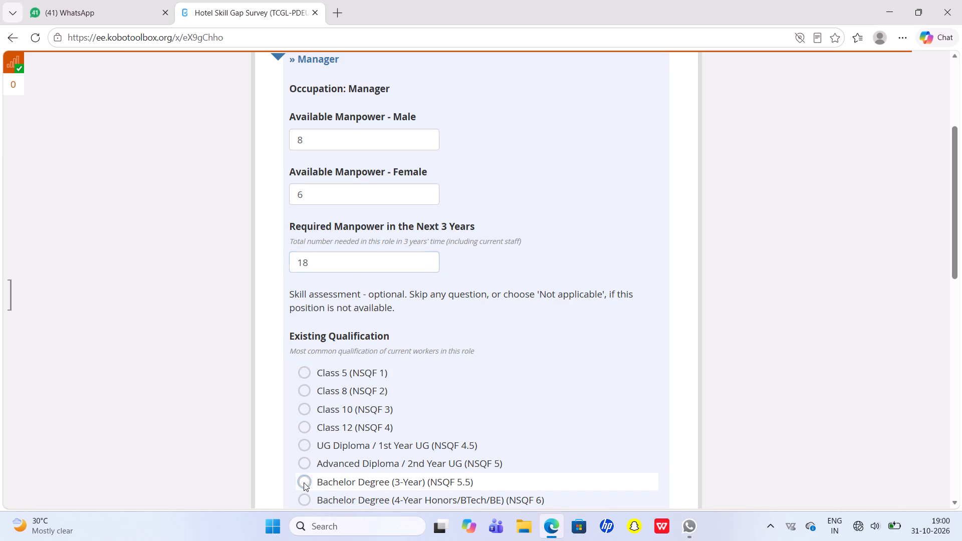
scroll(304, 482, down, 4)
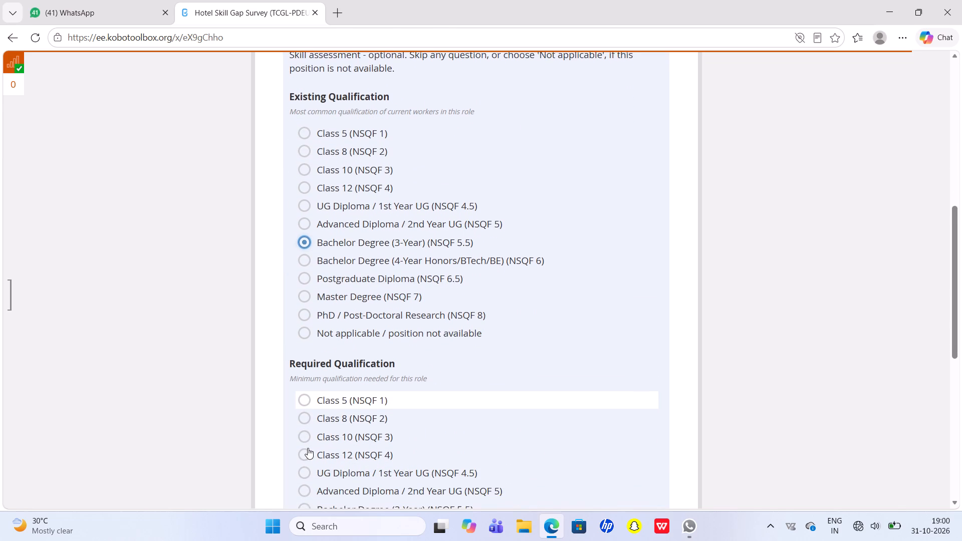
scroll(308, 448, down, 1)
click(306, 494)
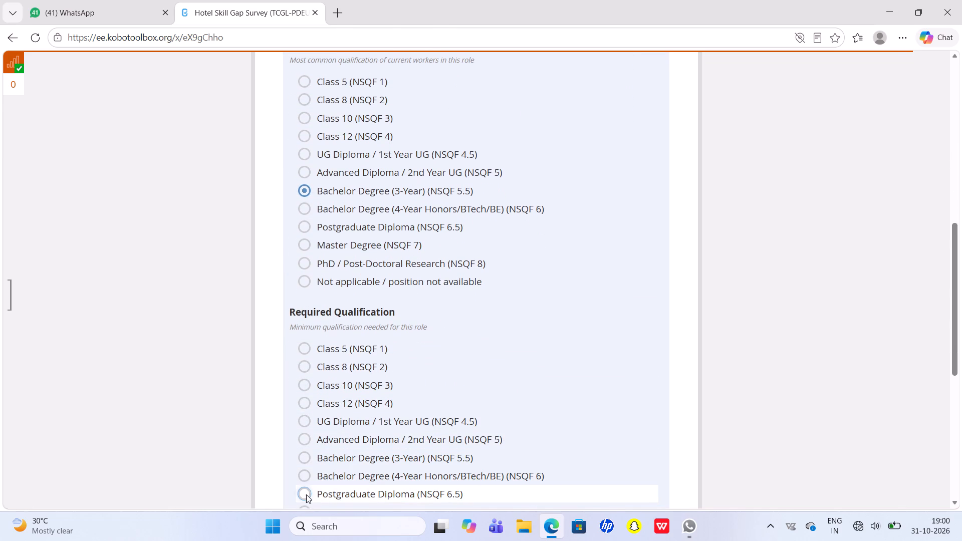
Mark English as the Manager language skill gap and advance to Section E: Suggestions.
scroll(306, 494, down, 3)
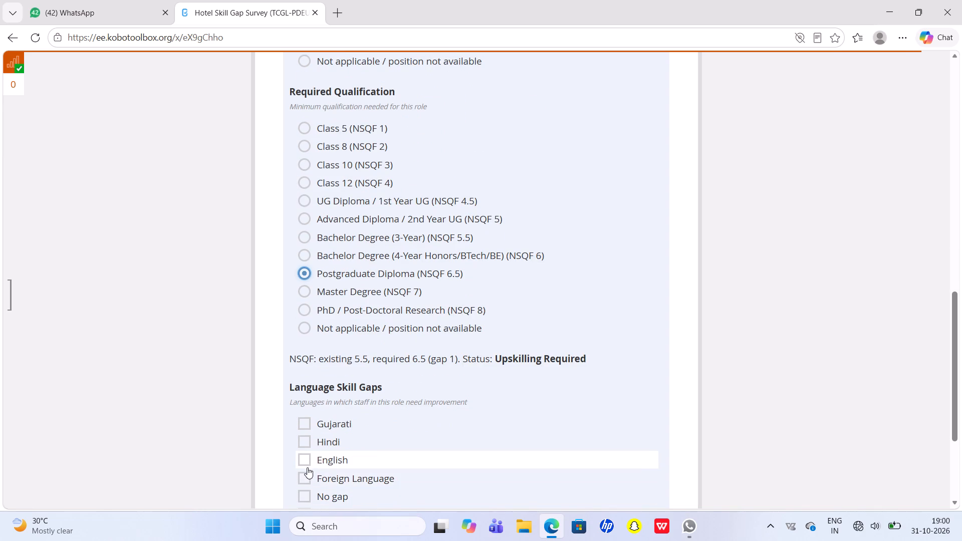
click(306, 462)
scroll(306, 462, down, 2)
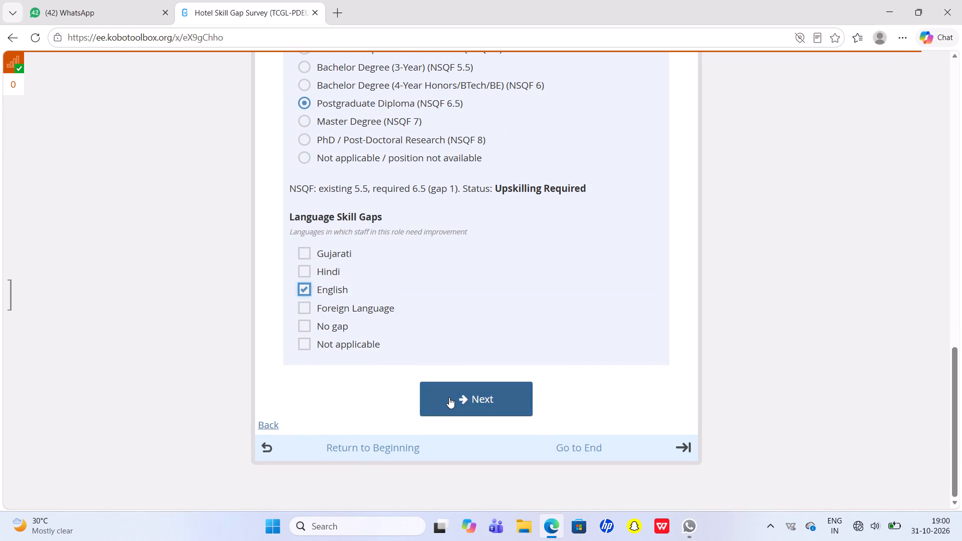
click(449, 397)
click(449, 397)
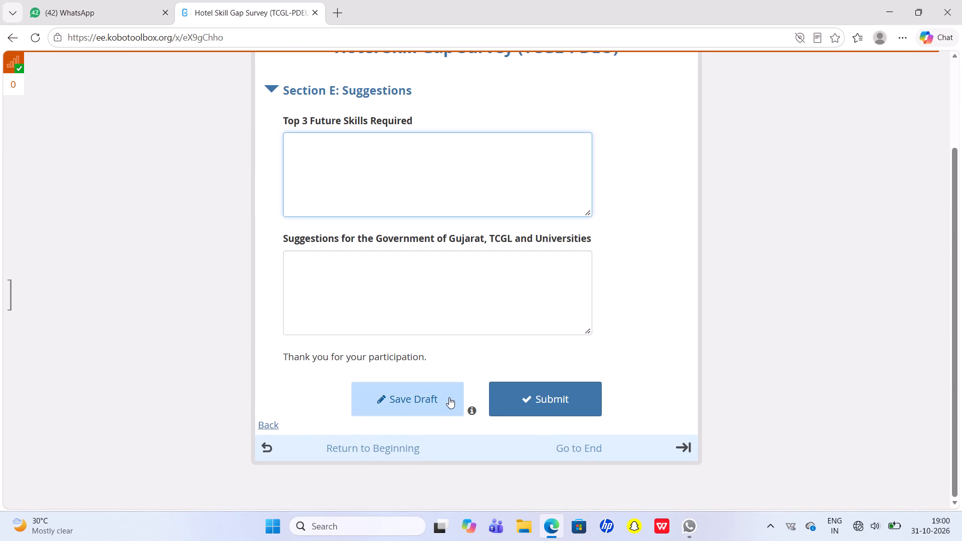